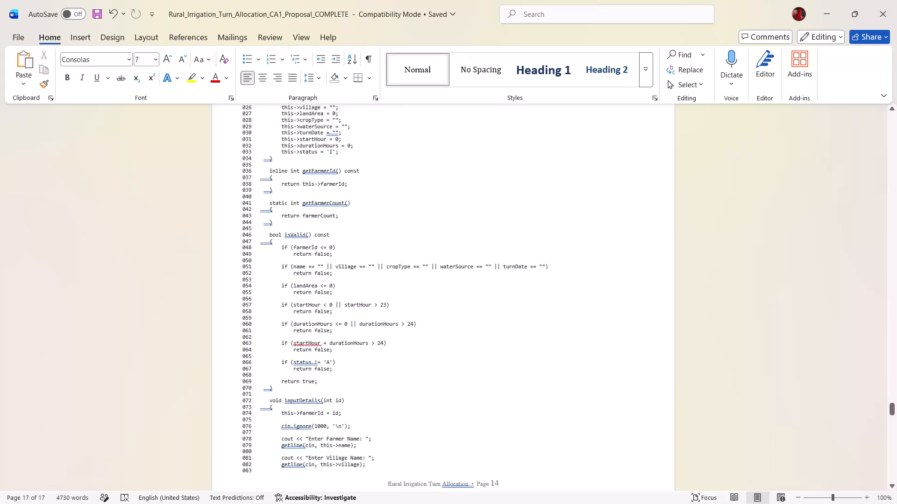
Review the rest of the proposal's C++ source code listing down to its last line, and return to the title page.
scroll(527, 306, down, 17)
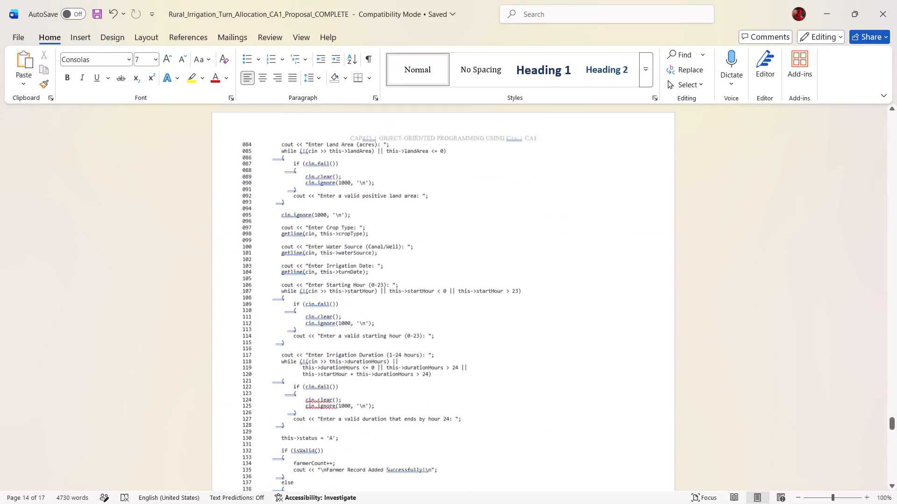
scroll(524, 315, down, 8)
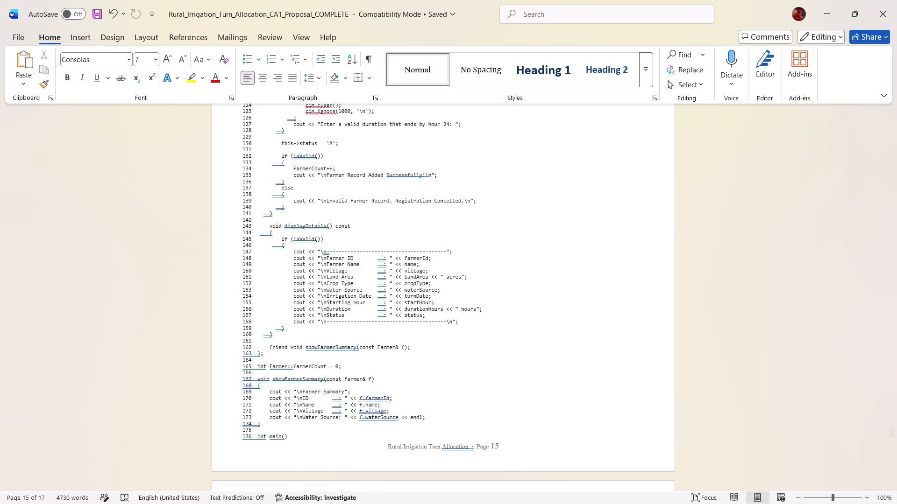
scroll(582, 356, down, 6)
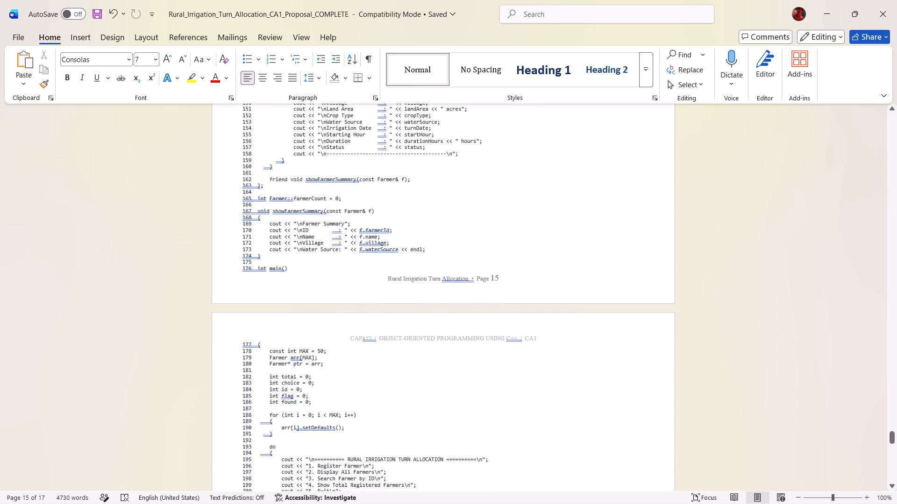
scroll(582, 356, down, 20)
scroll(582, 356, down, 18)
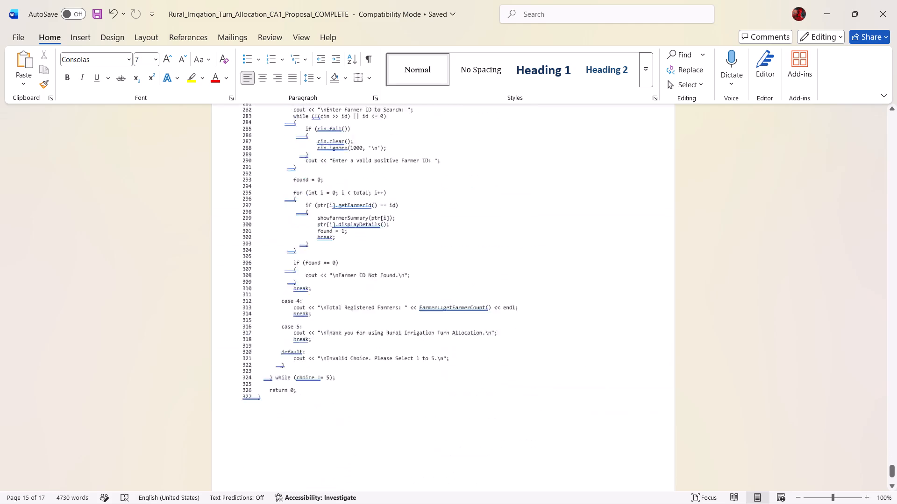
scroll(580, 364, down, 10)
scroll(580, 364, up, 9)
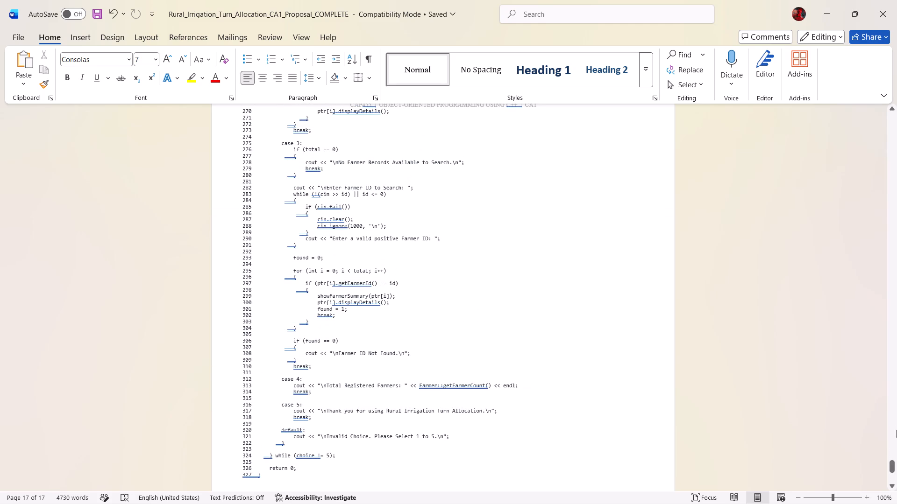
drag(895, 462, 891, 72)
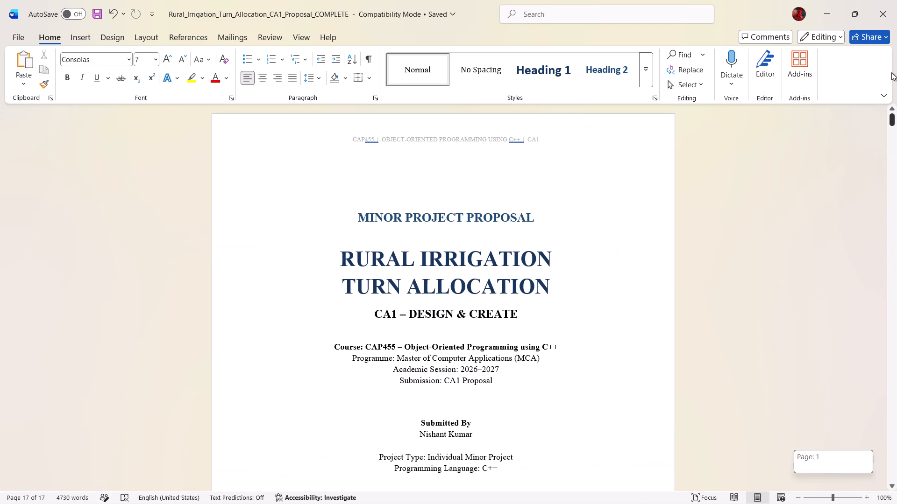
drag(891, 72, 891, 59)
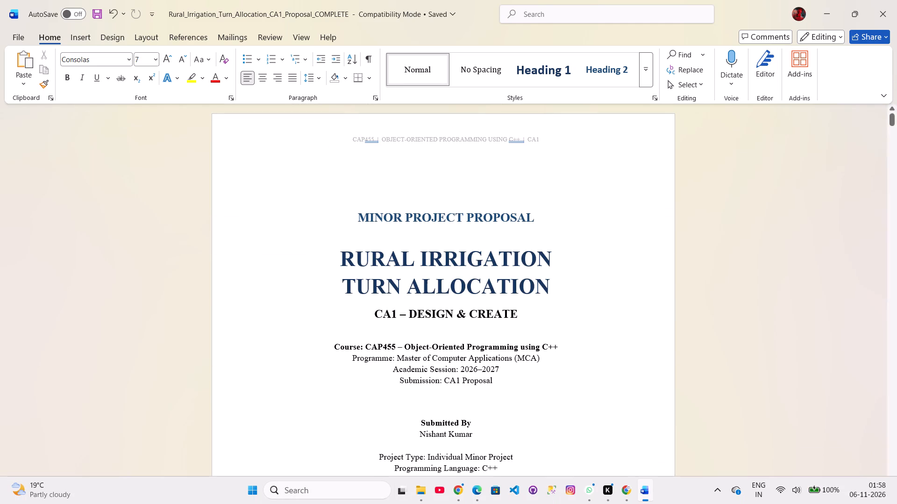
Switch to the File Explorer window showing the Downloads folder.
click(421, 492)
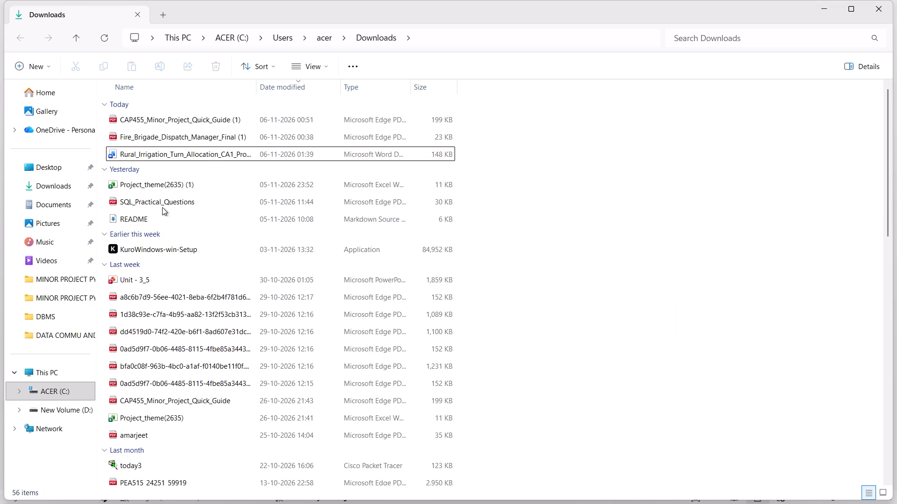
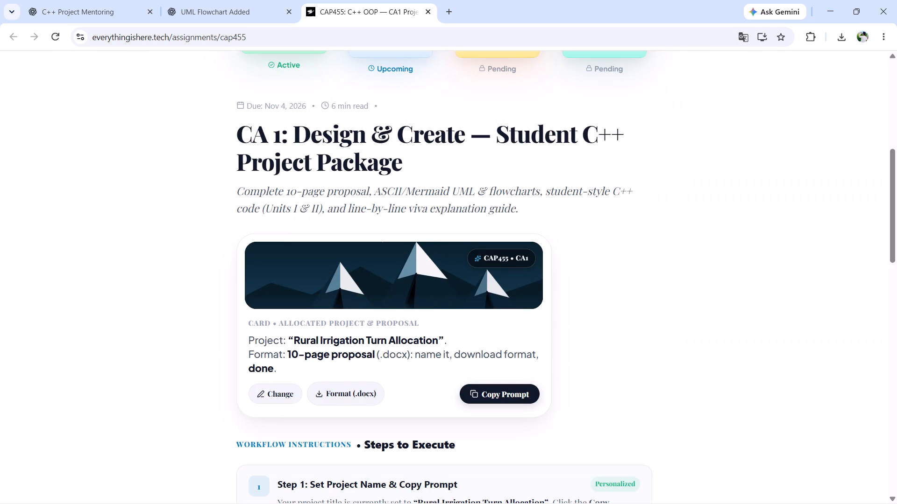
Download the Format (.docx) proposal template from the CAP455 CA1 assignment page and open it in Word.
scroll(455, 311, down, 4)
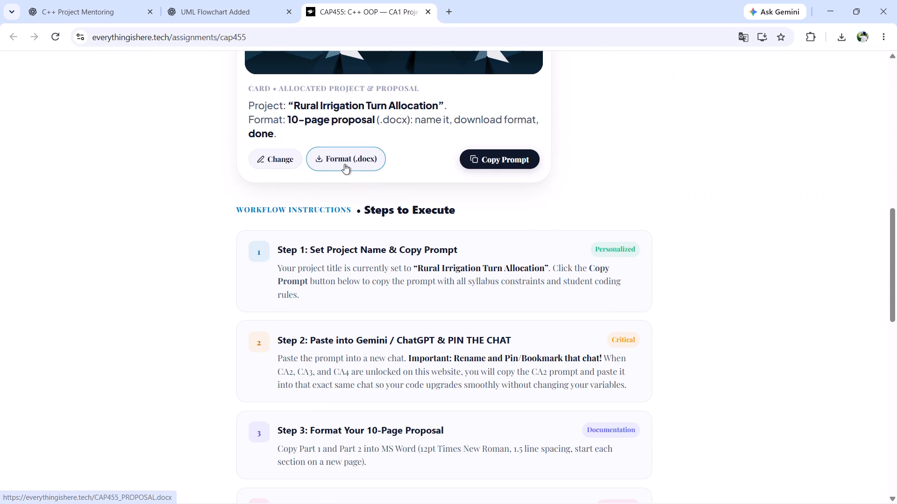
click(332, 163)
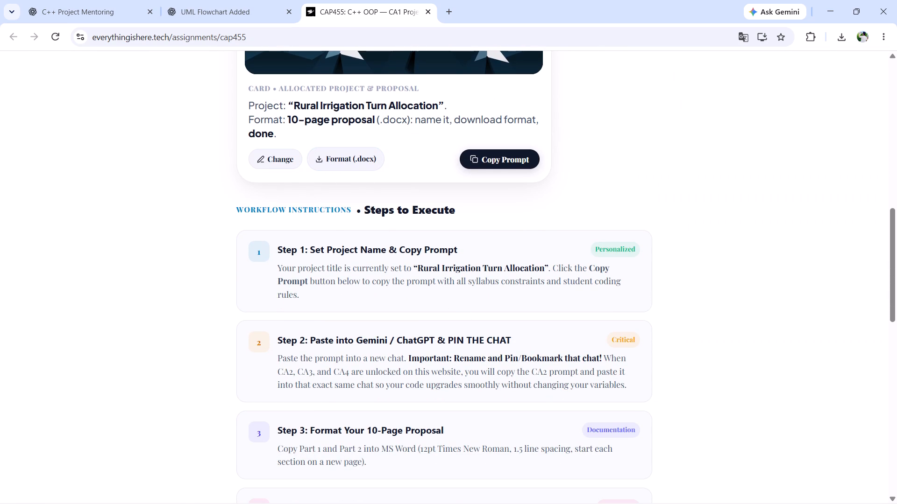
click(759, 60)
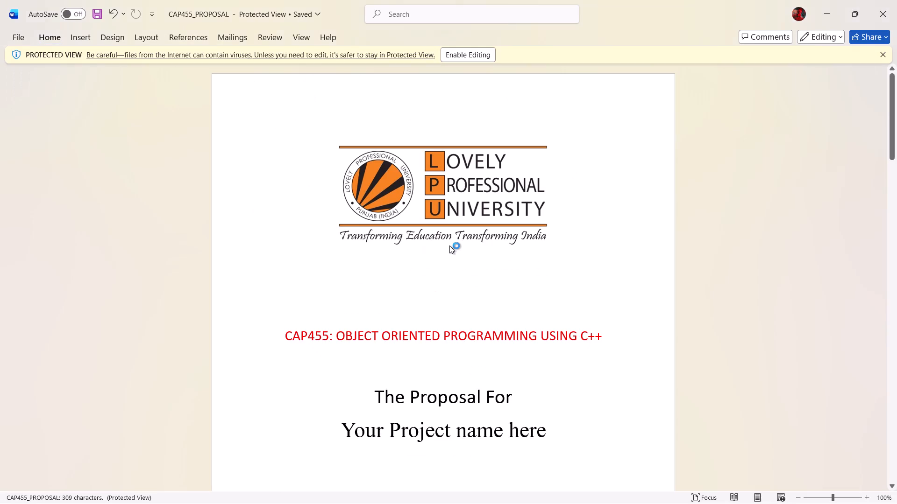
Look through the CAP455_PROPOSAL template from its cover page to its last page and return to the cover.
scroll(463, 256, down, 12)
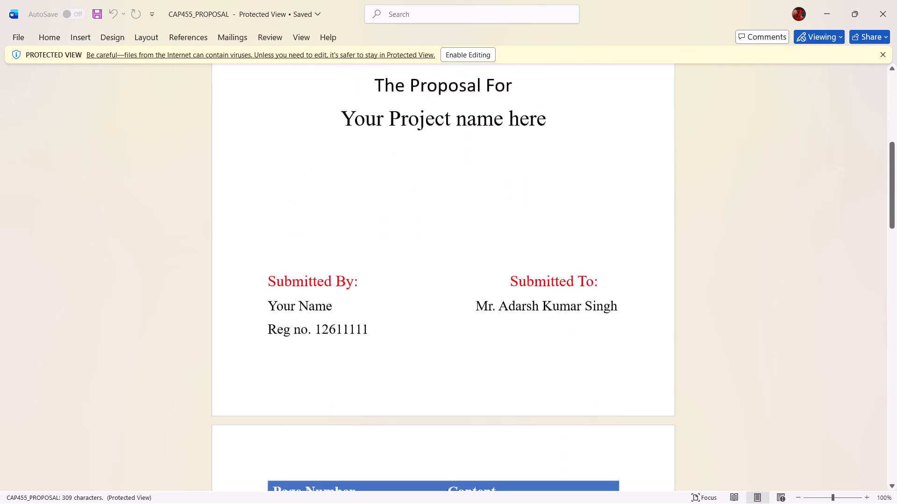
scroll(465, 256, down, 10)
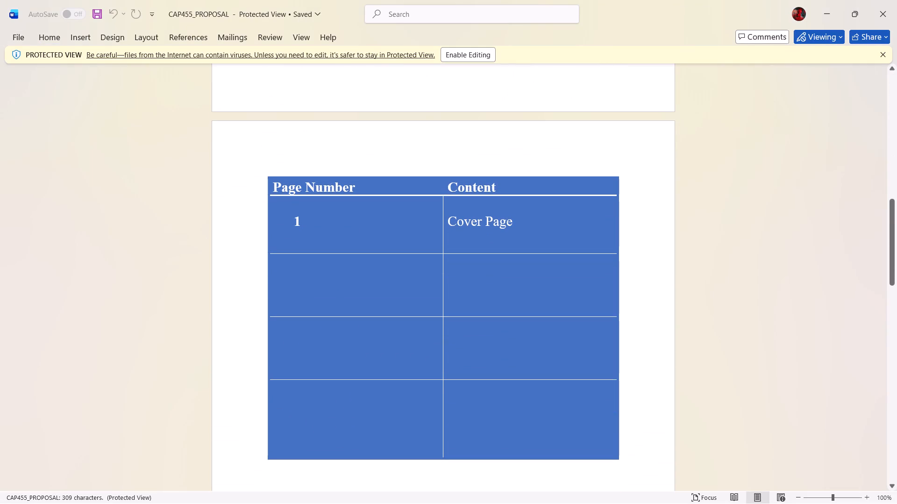
scroll(475, 244, down, 6)
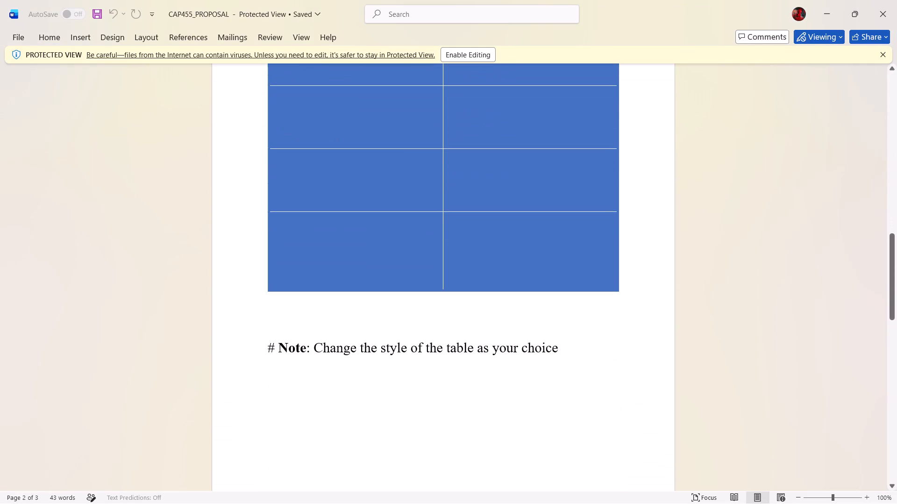
scroll(479, 250, down, 19)
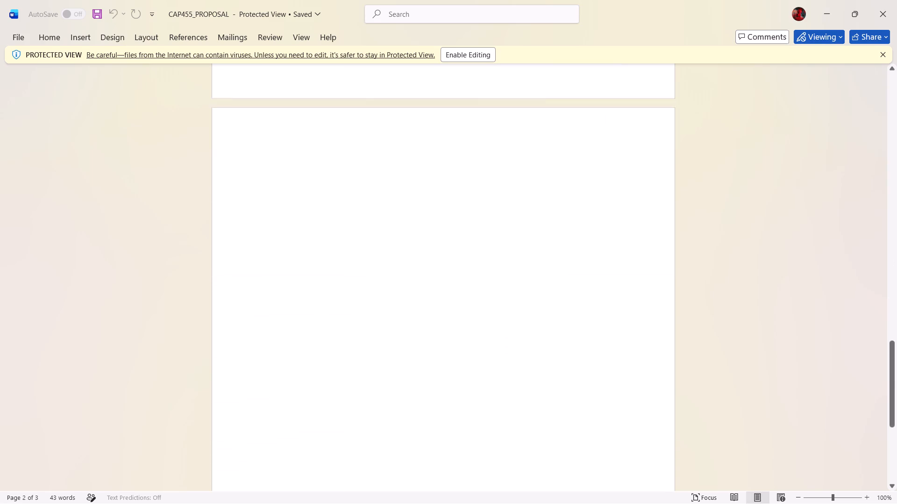
scroll(481, 248, down, 20)
scroll(480, 246, up, 6)
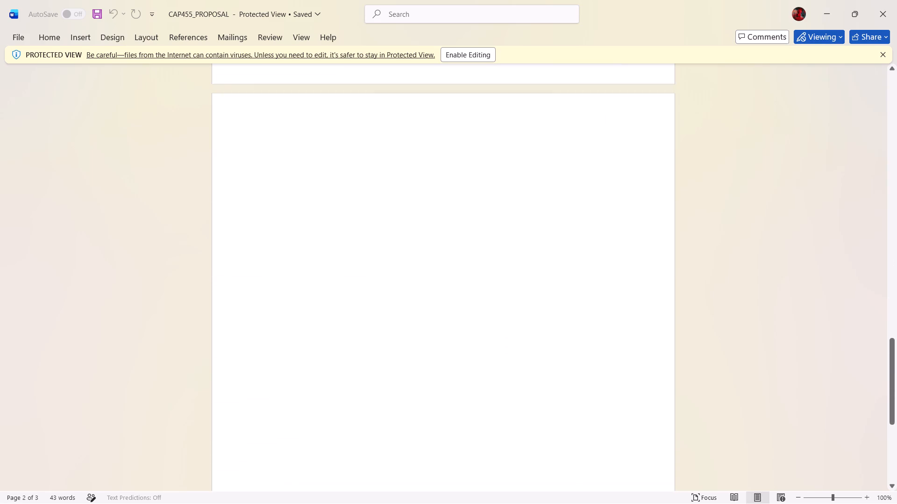
scroll(481, 201, up, 20)
scroll(481, 201, up, 20)
scroll(481, 201, up, 4)
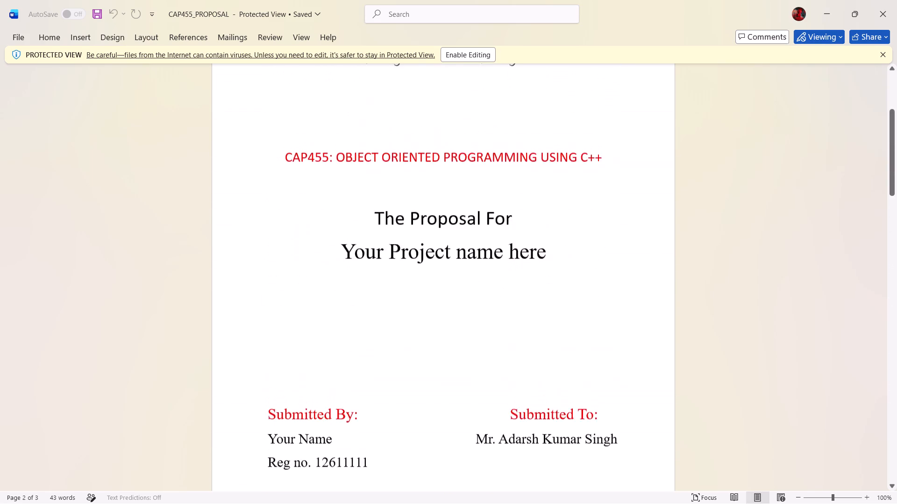
scroll(481, 199, up, 5)
Enable editing in the template, copy its cover page and page-number/content table, and close the template.
click(473, 60)
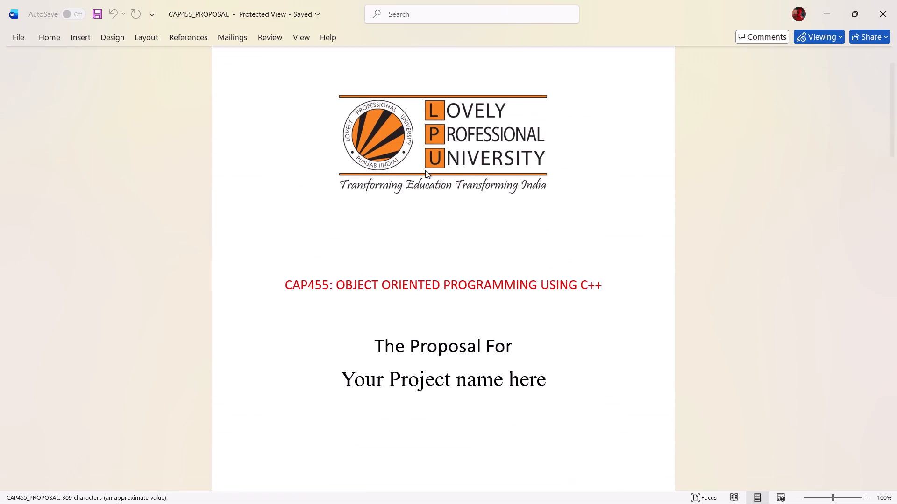
scroll(423, 170, up, 3)
drag(297, 175, 465, 360)
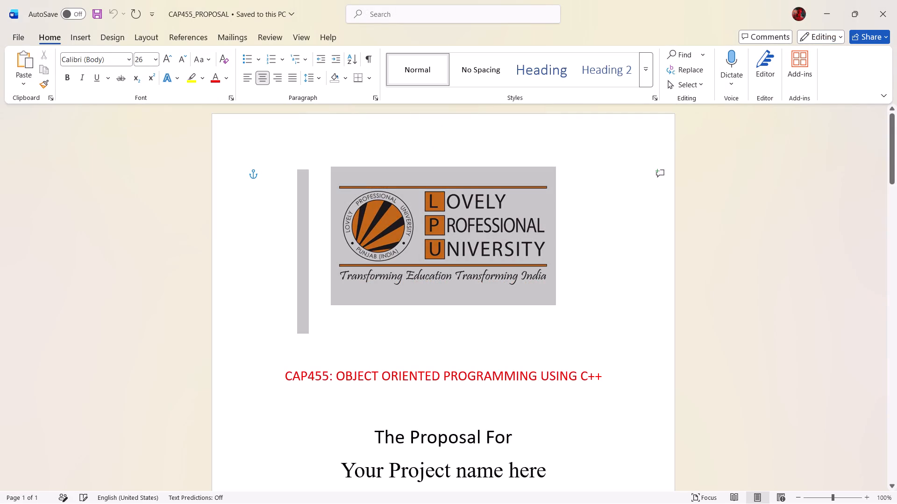
drag(465, 360, 552, 503)
scroll(506, 503, down, 3)
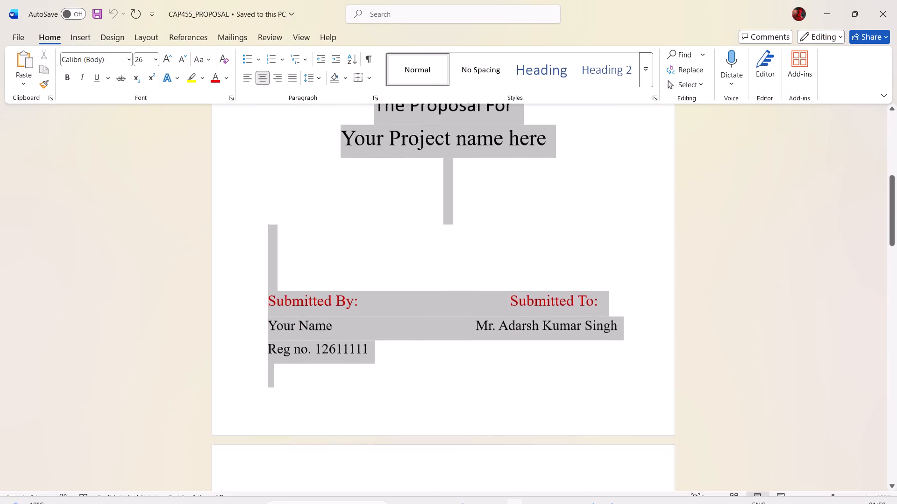
drag(552, 503, 605, 453)
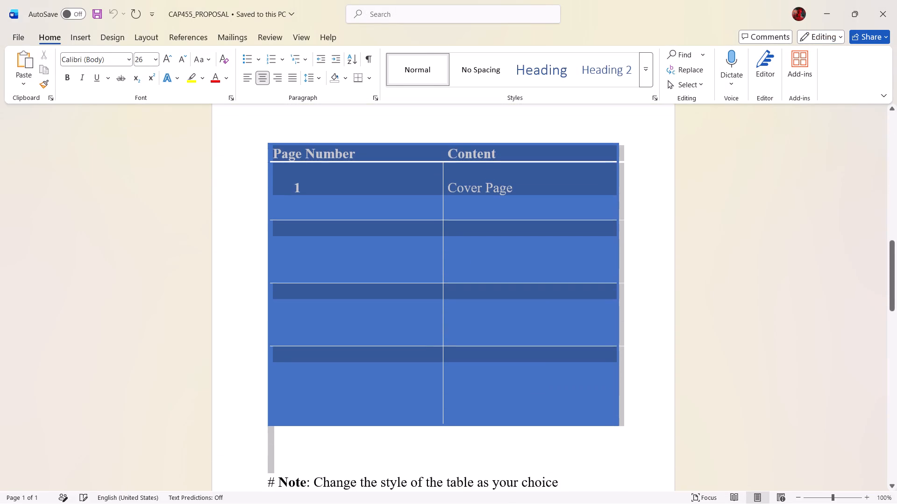
drag(605, 453, 615, 399)
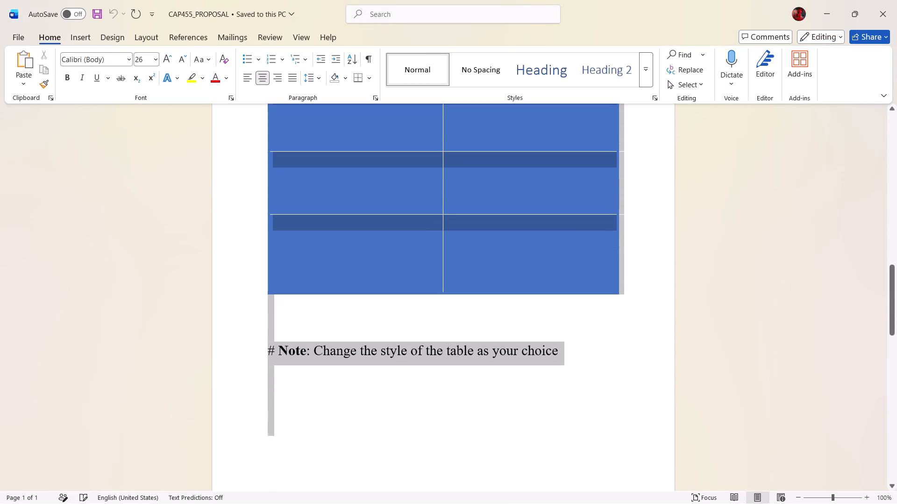
drag(615, 399, 629, 298)
key(ctrl+c)
scroll(562, 305, down, 6)
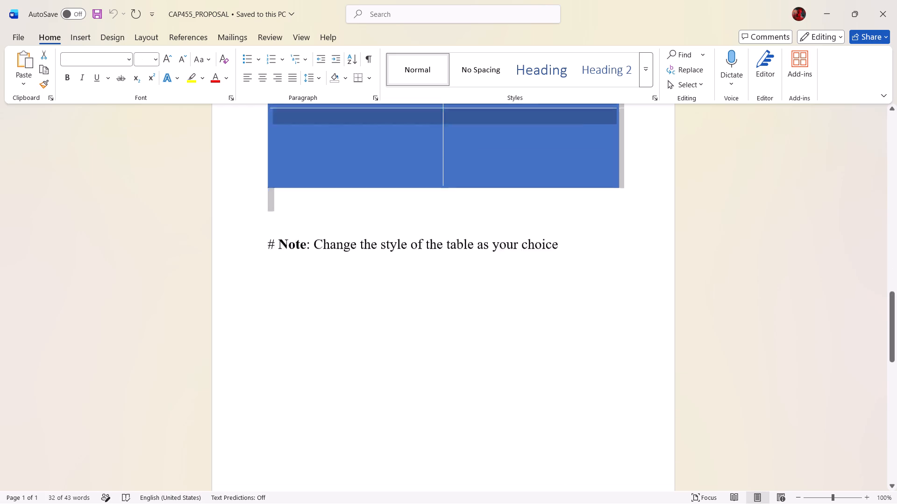
scroll(548, 297, down, 7)
click(896, 0)
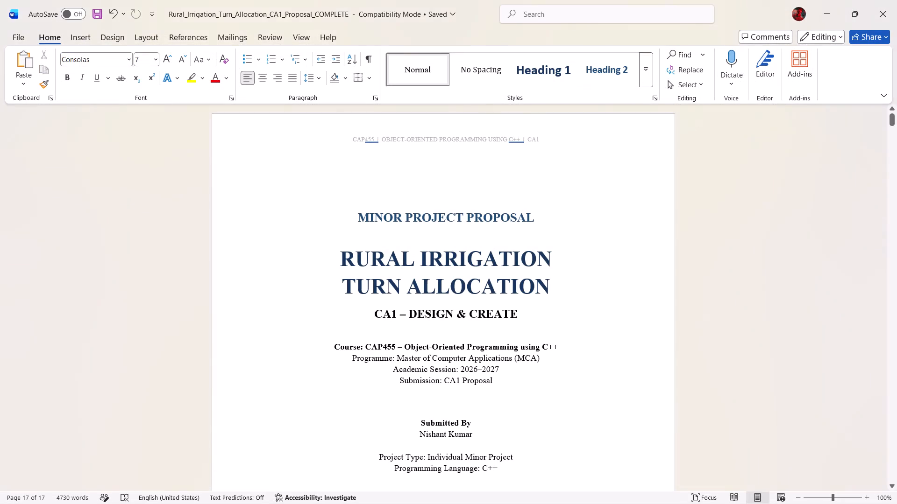
Examine the Rural Irrigation Turn Allocation proposal's title page and where it meets the Executive Summary page.
click(388, 232)
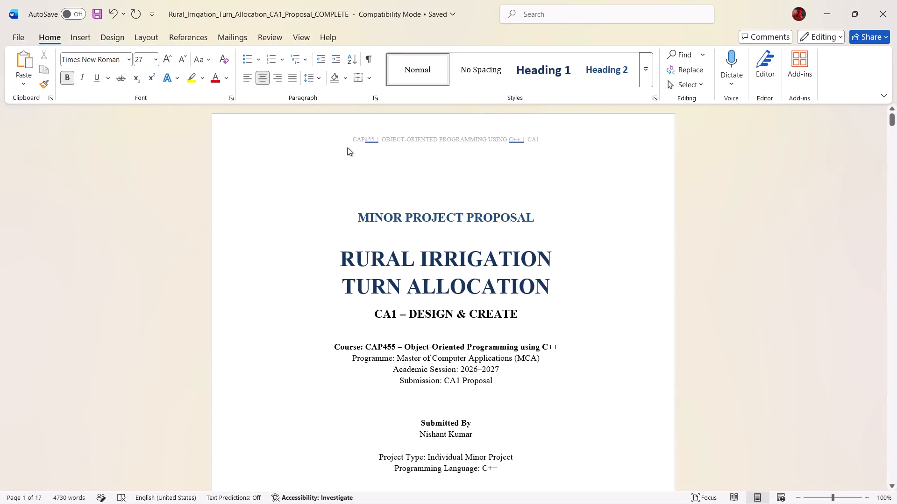
scroll(347, 149, down, 15)
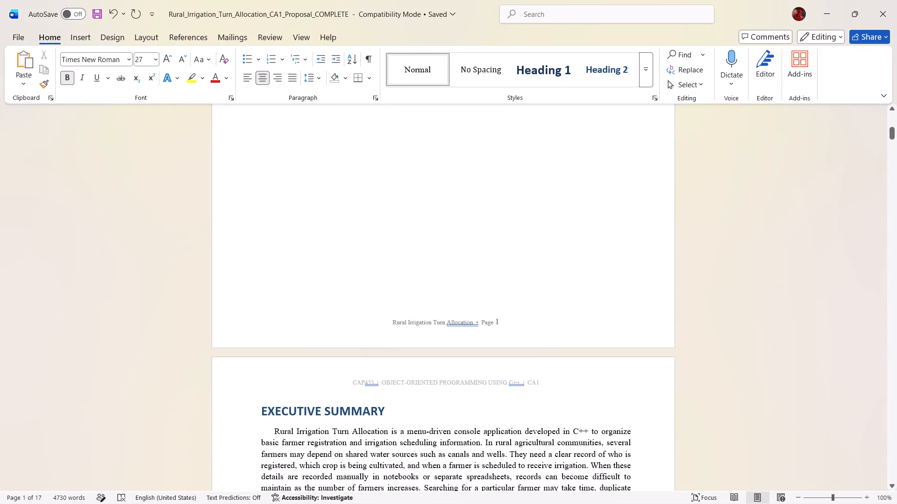
scroll(503, 275, up, 4)
click(498, 355)
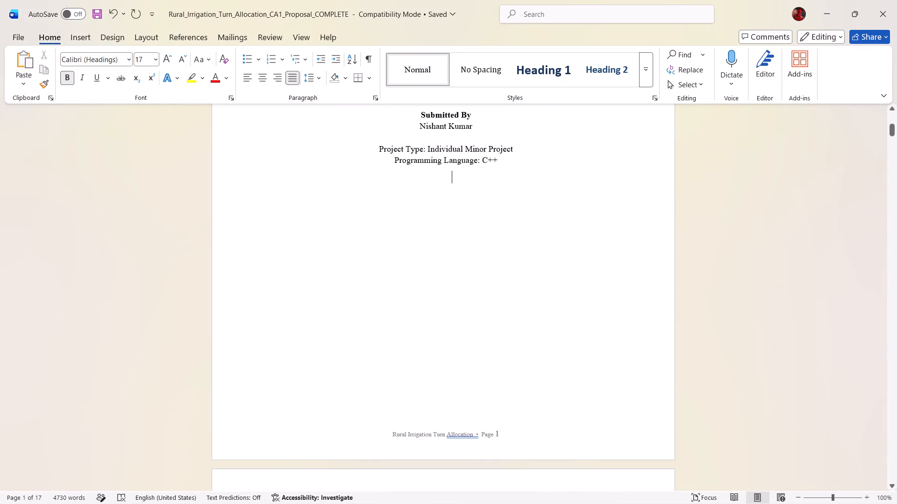
scroll(440, 177, up, 6)
scroll(488, 341, up, 3)
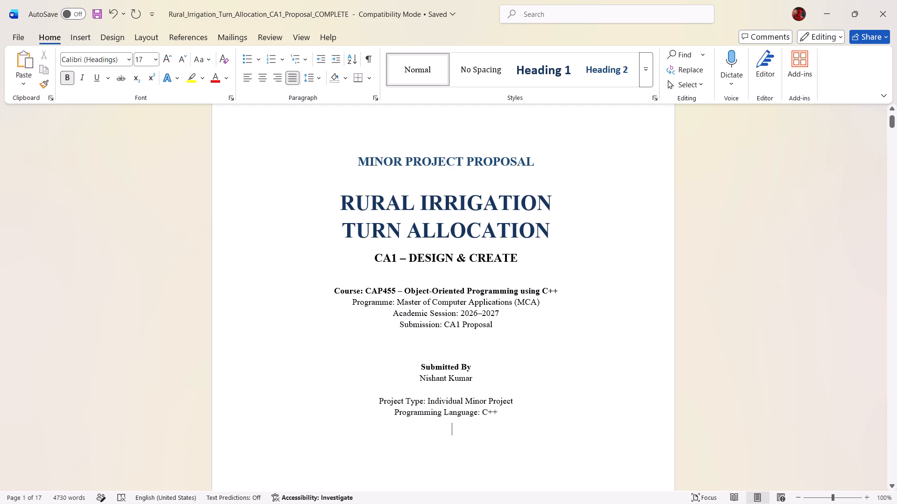
drag(484, 429, 347, 166)
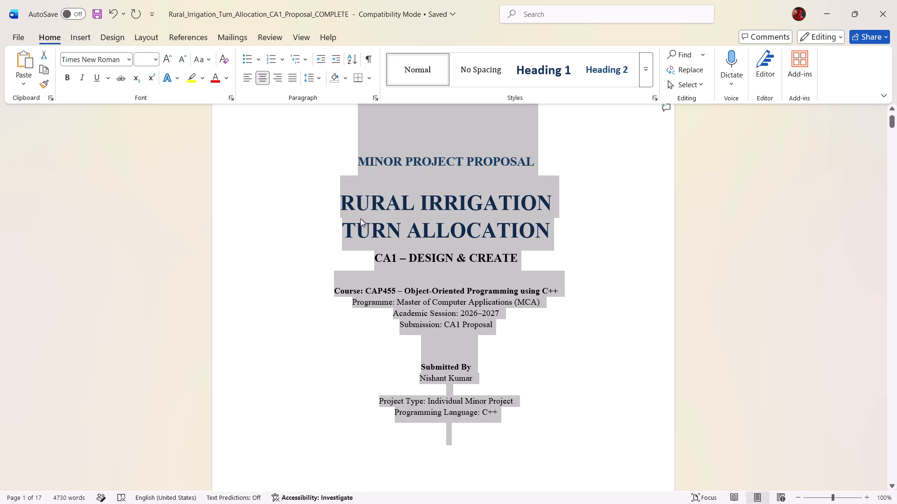
click(320, 254)
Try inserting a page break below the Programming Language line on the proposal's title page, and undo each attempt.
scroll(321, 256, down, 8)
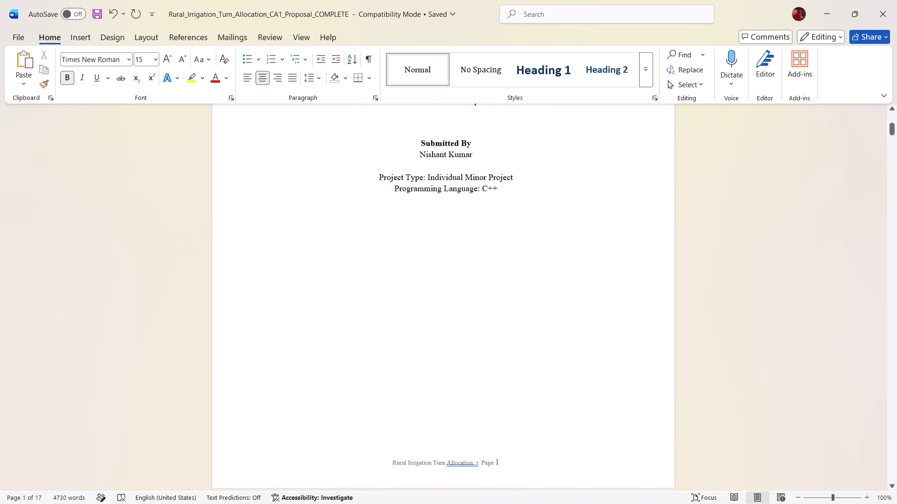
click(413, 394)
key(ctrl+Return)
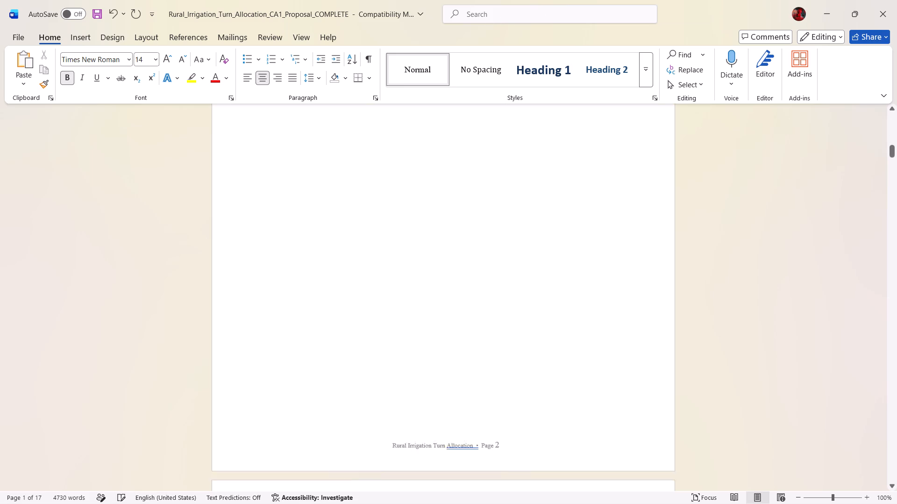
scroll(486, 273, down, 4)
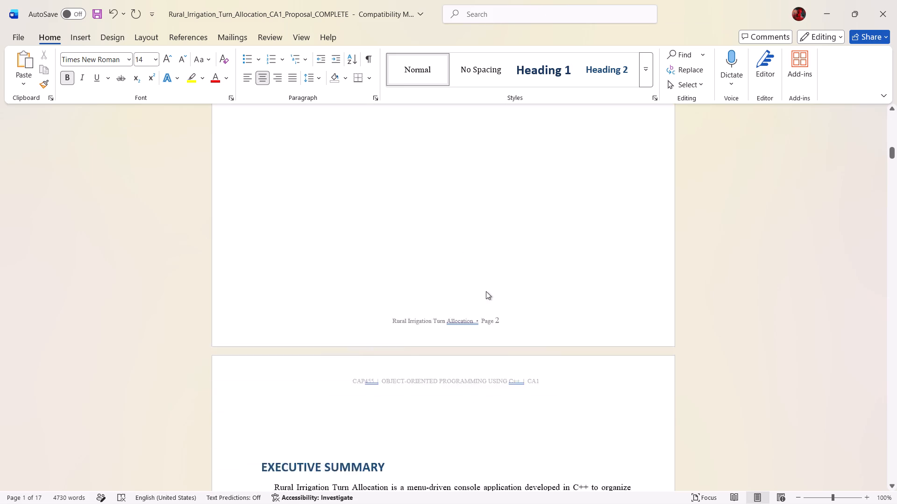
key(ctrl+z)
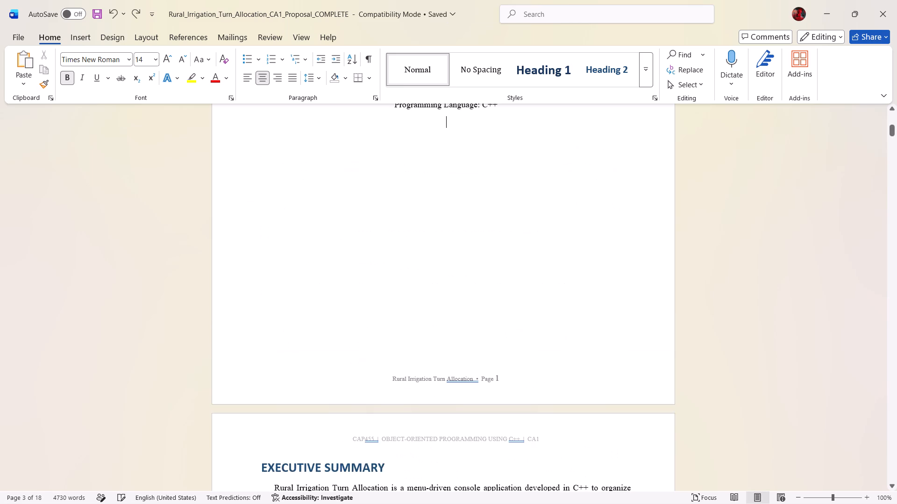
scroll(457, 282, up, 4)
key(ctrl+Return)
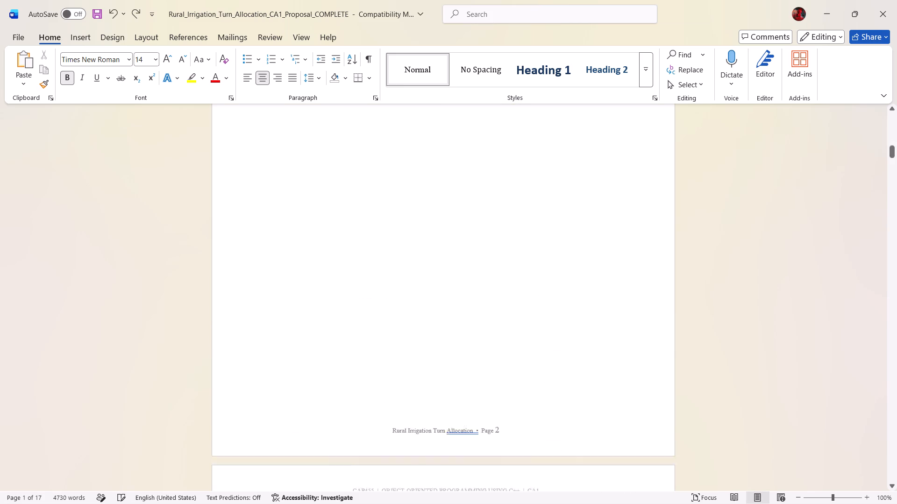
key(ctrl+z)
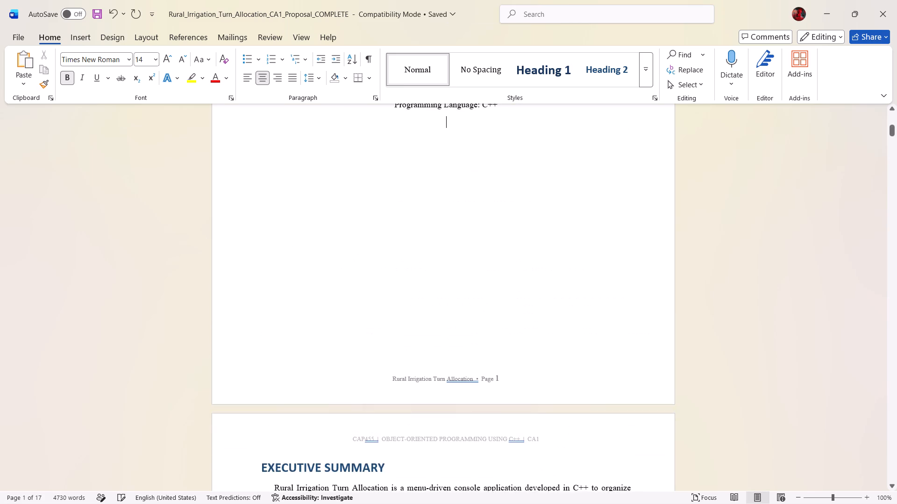
Insert a page break before the MINOR PROJECT PROPOSAL heading to put a blank page ahead of the title page.
scroll(407, 319, up, 13)
click(289, 166)
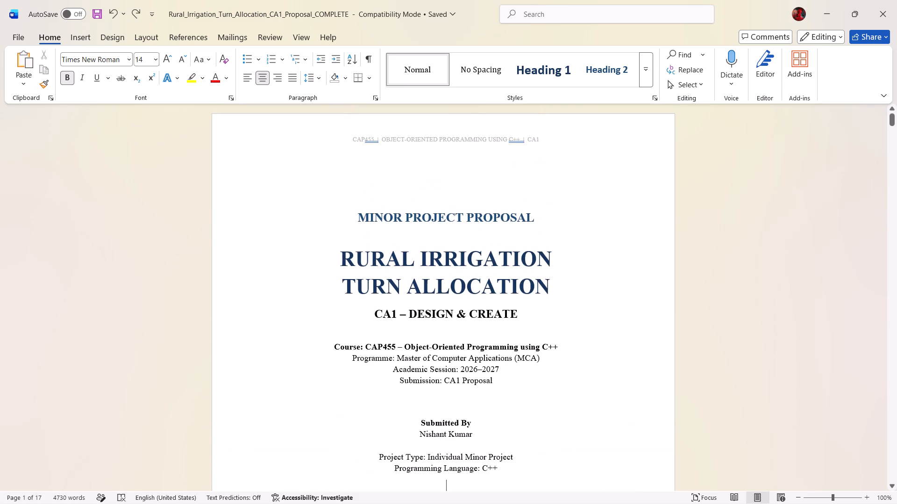
click(258, 165)
key(ctrl+Return)
scroll(309, 210, down, 7)
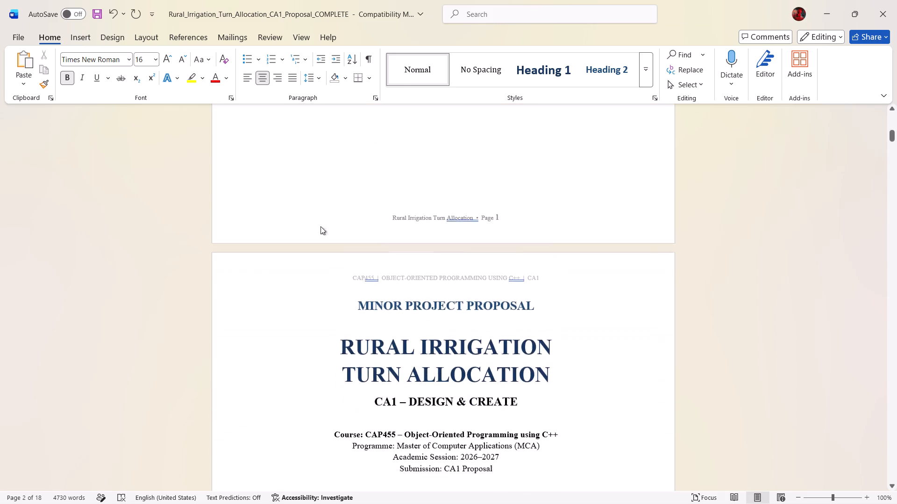
scroll(320, 226, down, 19)
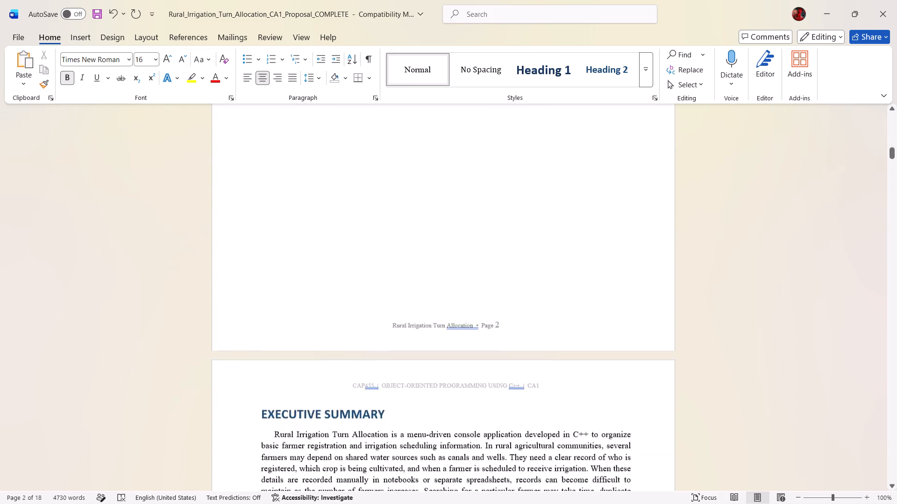
scroll(320, 226, down, 3)
Paste the copied template cover page and page-number/content table onto the blank first page.
scroll(320, 226, up, 20)
scroll(320, 226, up, 18)
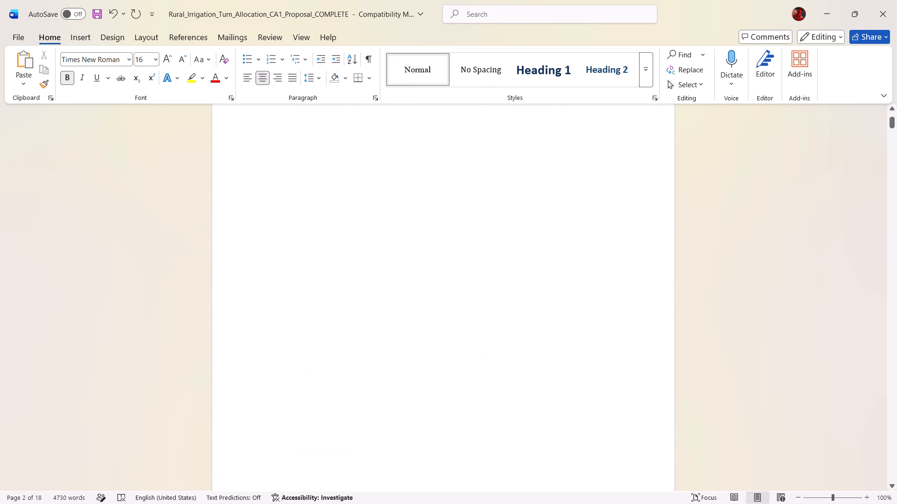
scroll(323, 218, up, 6)
click(297, 182)
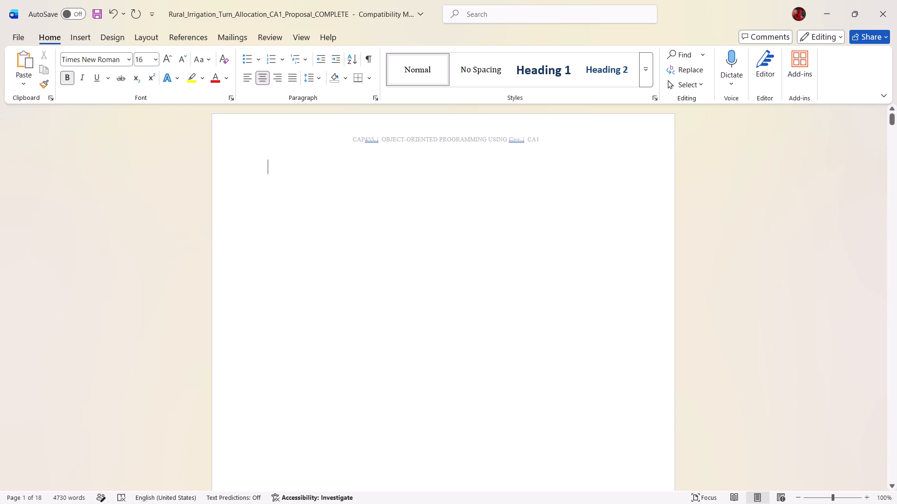
key(ctrl+v)
Examine the pasted cover page and Submitted By/Submitted To page, and how they sit after the blank first page.
scroll(385, 308, up, 10)
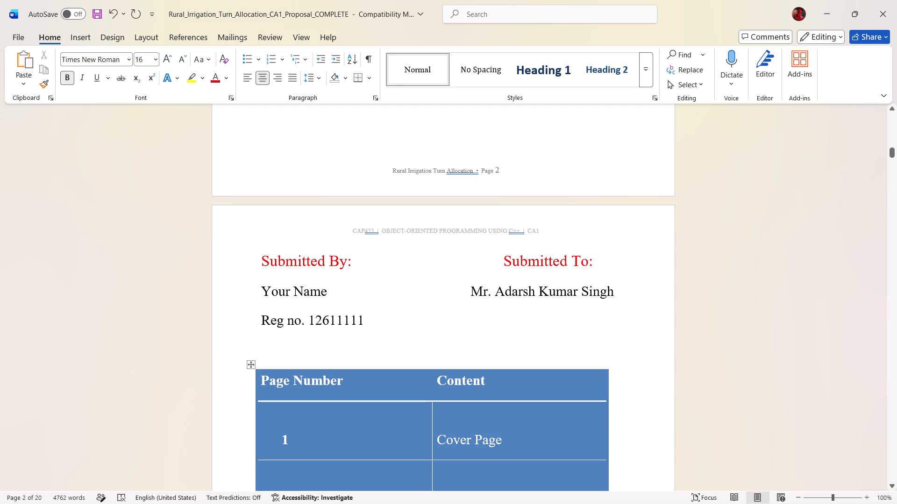
scroll(601, 283, up, 14)
scroll(569, 301, up, 8)
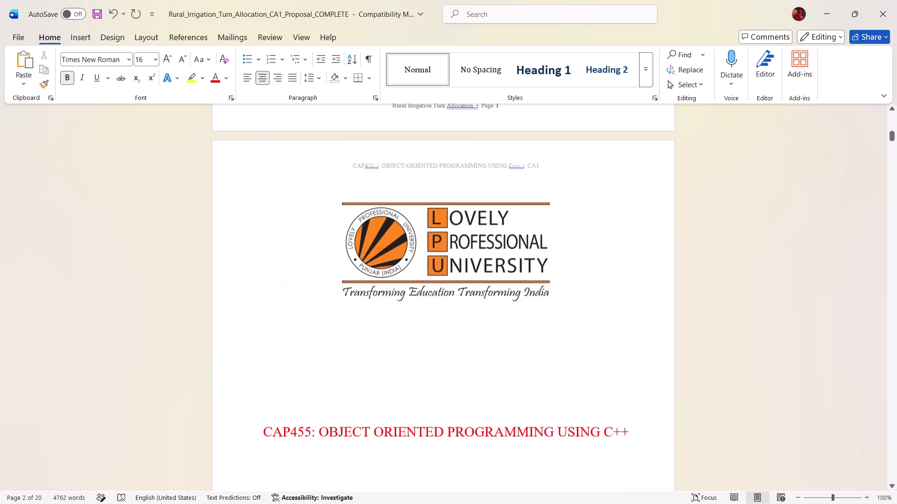
scroll(562, 309, down, 20)
scroll(562, 309, up, 6)
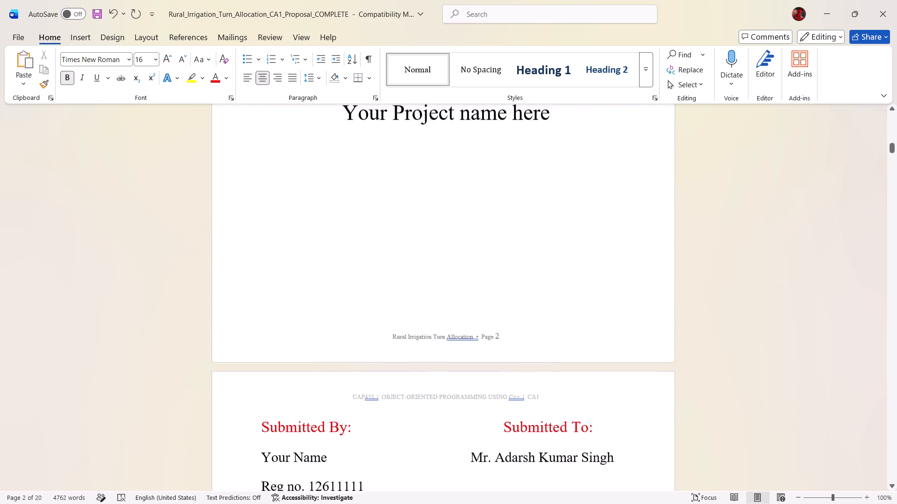
scroll(562, 308, up, 15)
scroll(450, 330, up, 6)
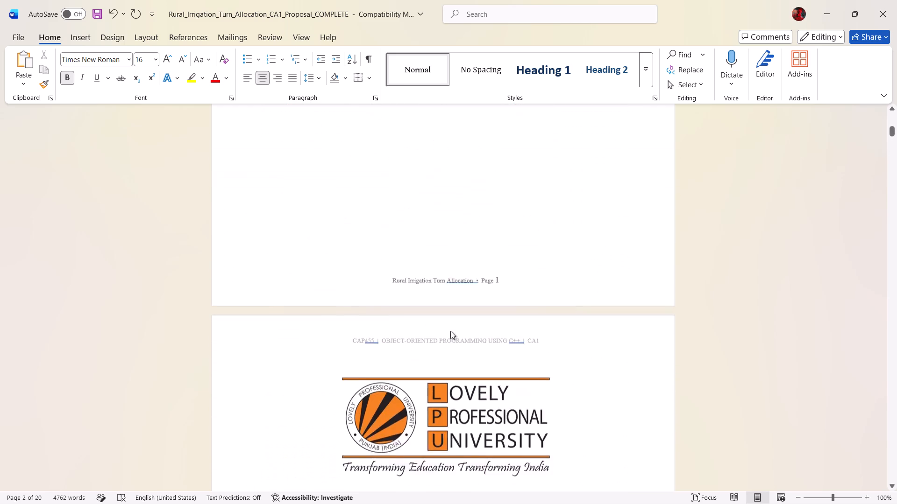
scroll(450, 331, up, 20)
scroll(438, 338, down, 5)
scroll(343, 379, down, 4)
Remove the blank space ahead of the pasted cover to bring the university logo onto the first page.
scroll(332, 378, up, 8)
click(336, 279)
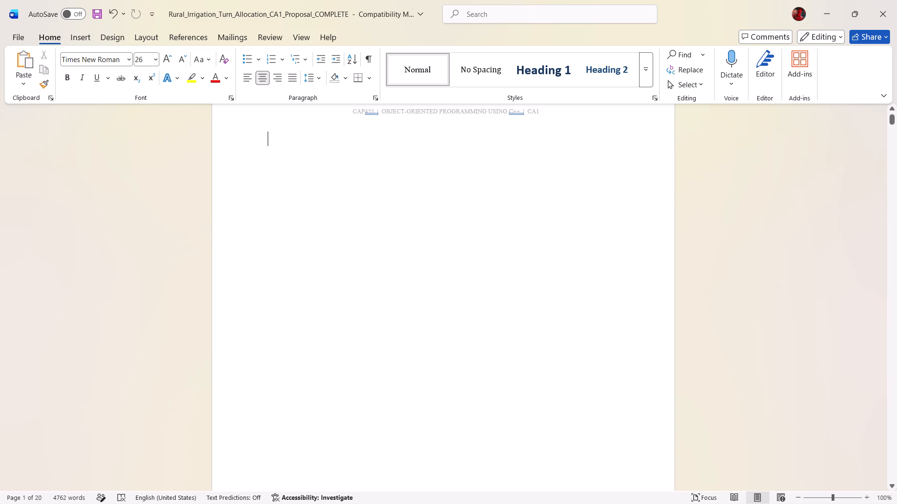
key(ctrl+BackSpace)
scroll(335, 279, up, 9)
scroll(324, 302, down, 1)
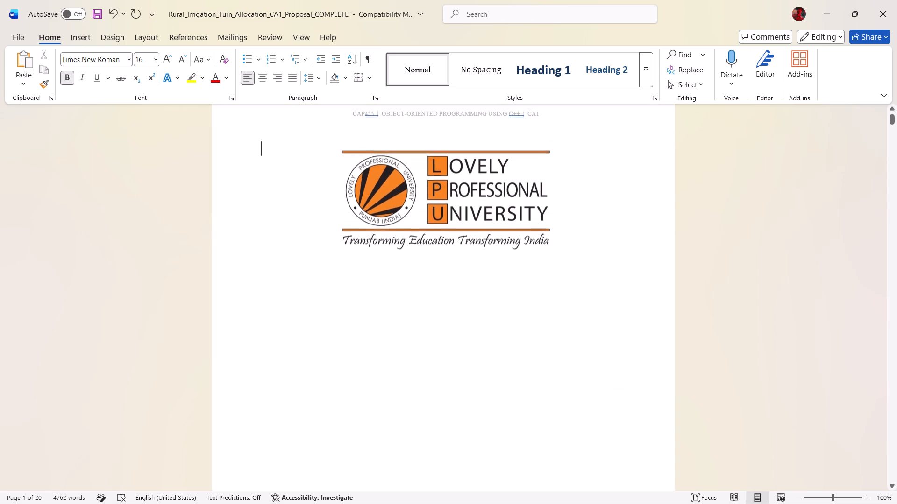
Delete the empty lines above the red CAP455: OBJECT ORIENTED PROGRAMMING USING C++ heading, undoing the last deletion that runs it into the logo.
scroll(328, 310, down, 14)
scroll(333, 339, down, 9)
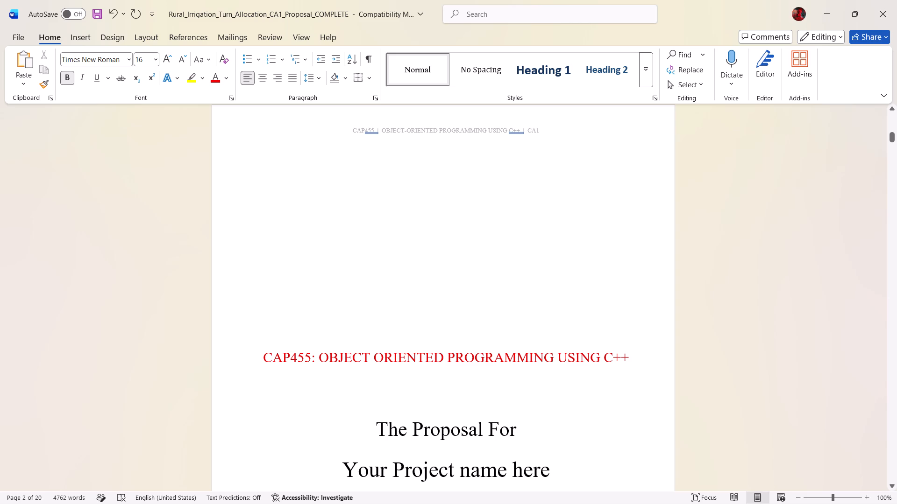
click(265, 354)
key(BackSpace)
key(BackSpace)
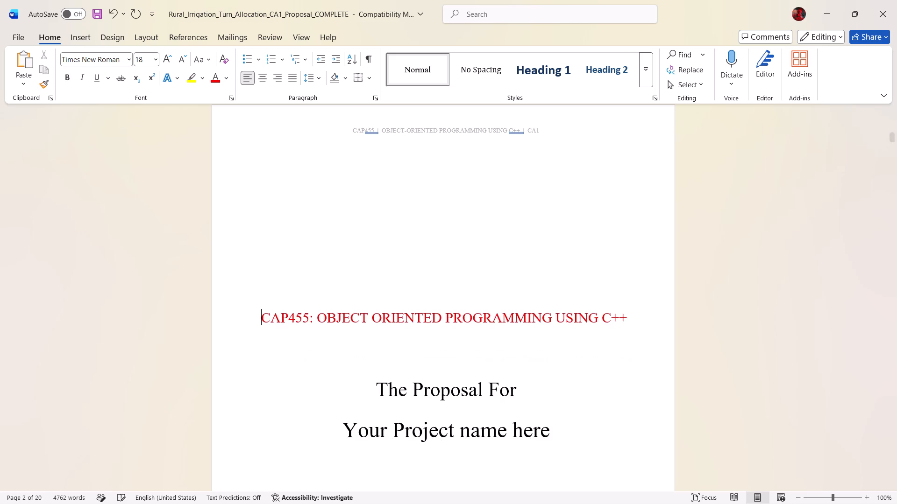
key(BackSpace)
key(BackSpace)
key(BackSpace)
key(BackSpace)
key(BackSpace)
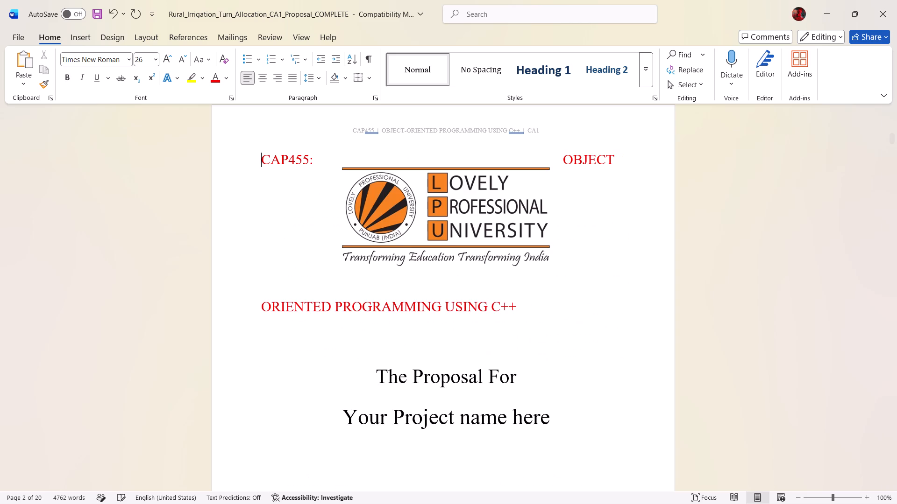
key(ctrl+z)
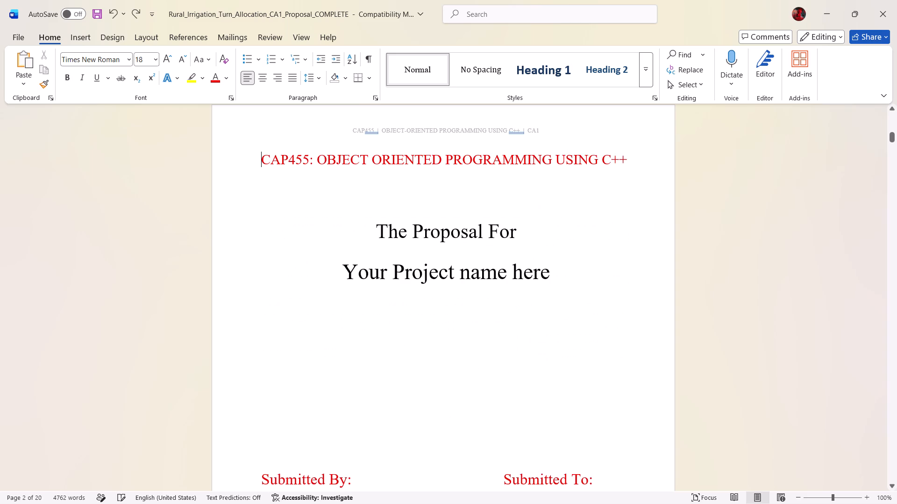
Check the template pages pasted at the start of the proposal, and undo back to the original Minor Project Proposal title page.
scroll(265, 355, up, 17)
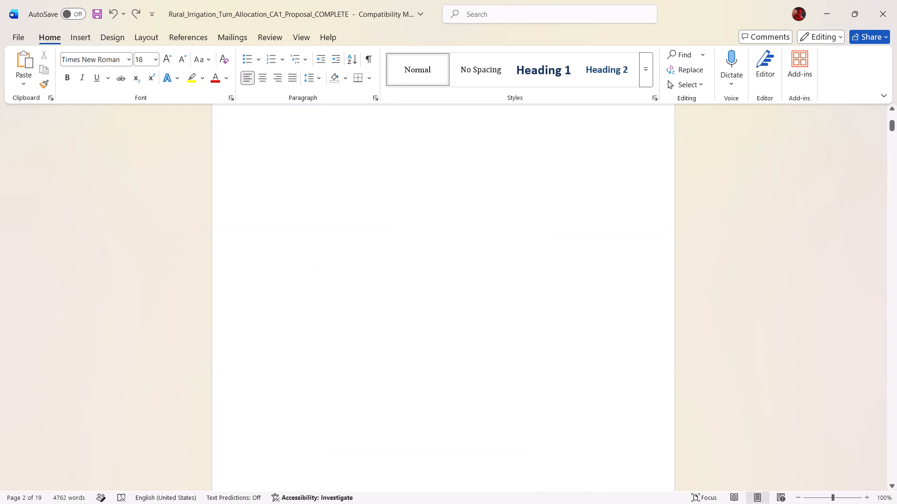
scroll(276, 350, up, 9)
click(362, 286)
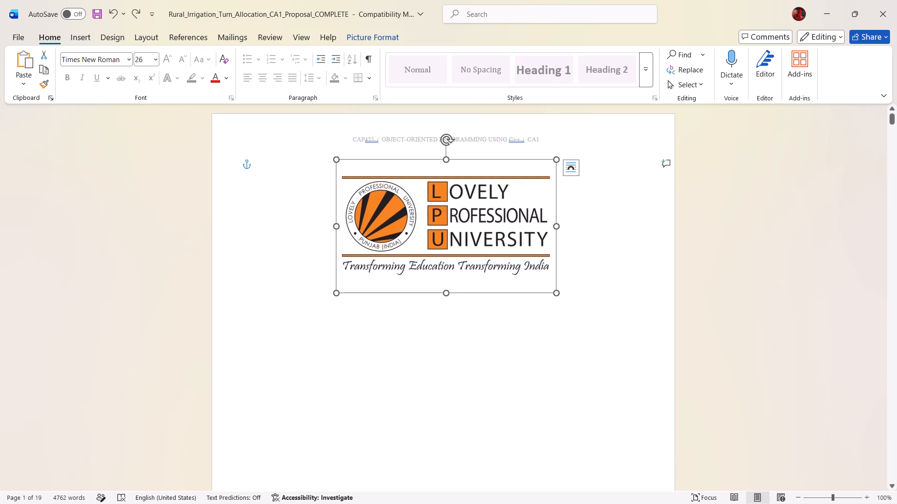
click(484, 352)
key(ctrl+z)
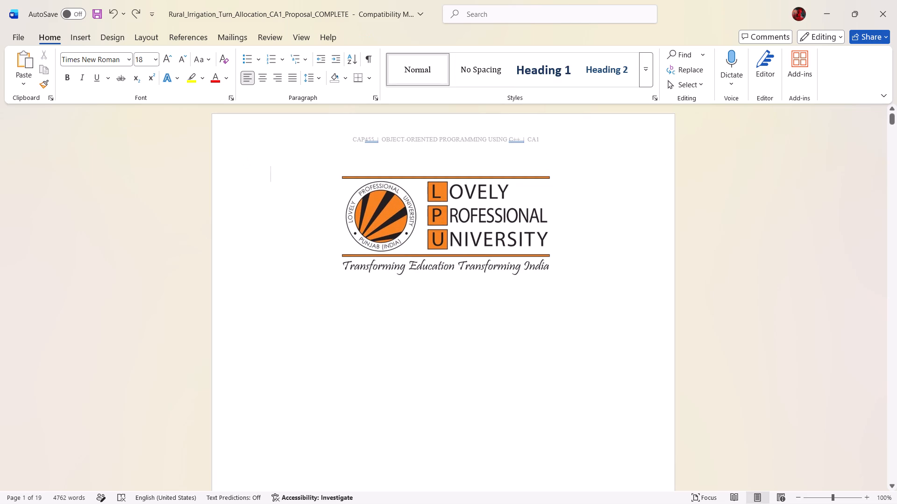
key(ctrl+z)
key(ctrl+z)
key(ctrl+z)
key(ctrl+z)
key(ctrl+z)
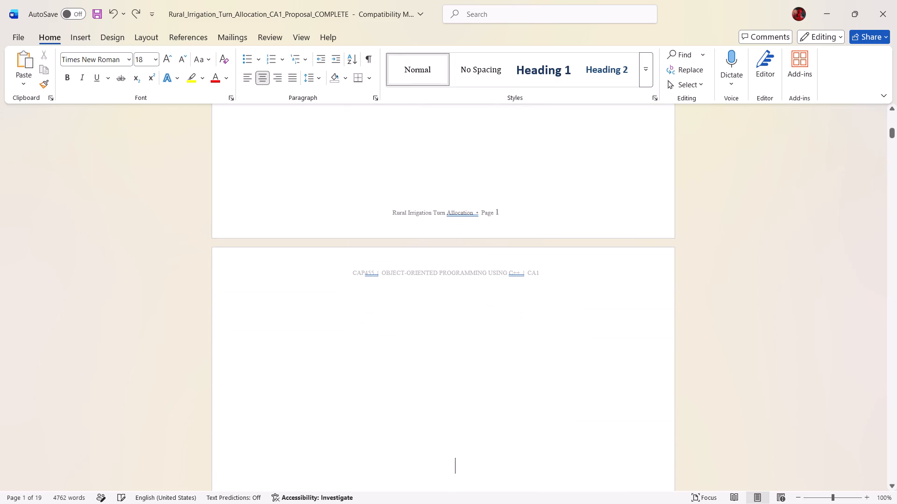
scroll(485, 339, down, 7)
key(ctrl+z)
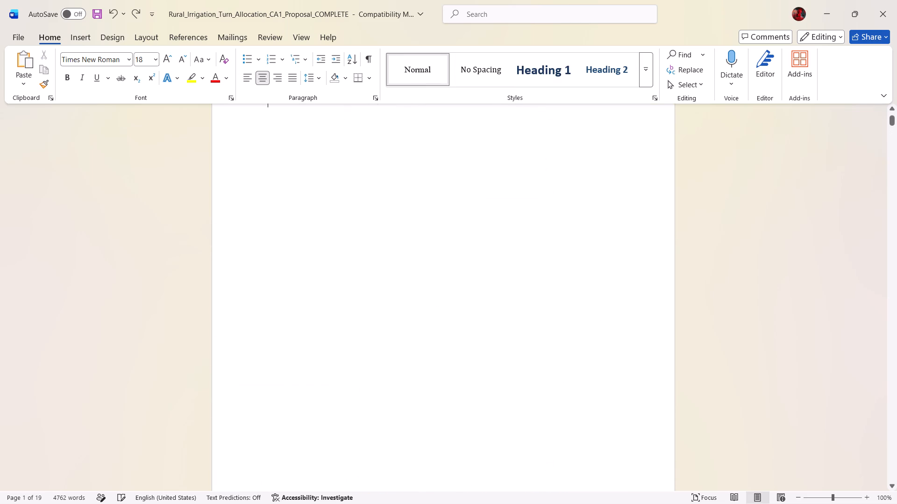
scroll(484, 340, up, 6)
key(ctrl+z)
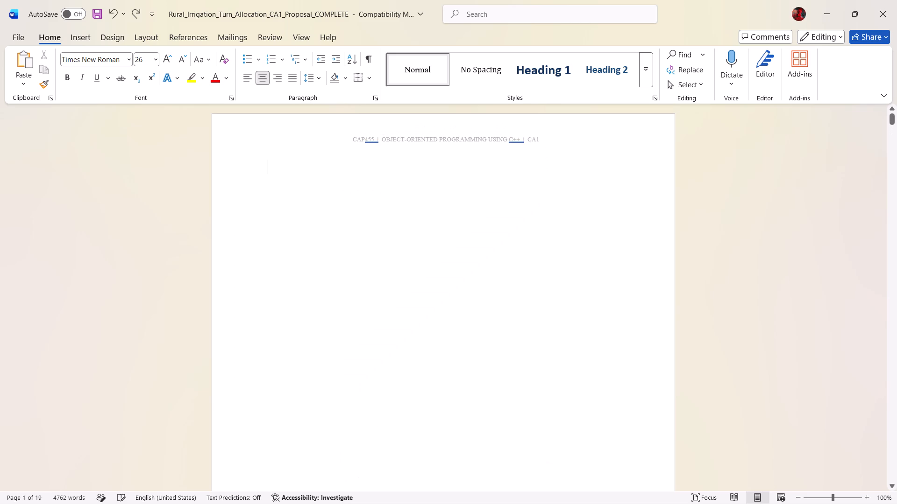
scroll(485, 340, up, 2)
key(ctrl+z)
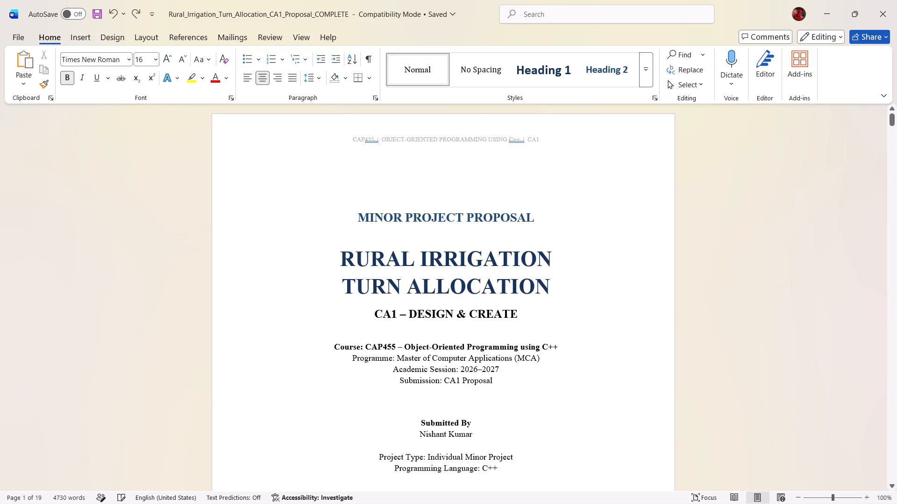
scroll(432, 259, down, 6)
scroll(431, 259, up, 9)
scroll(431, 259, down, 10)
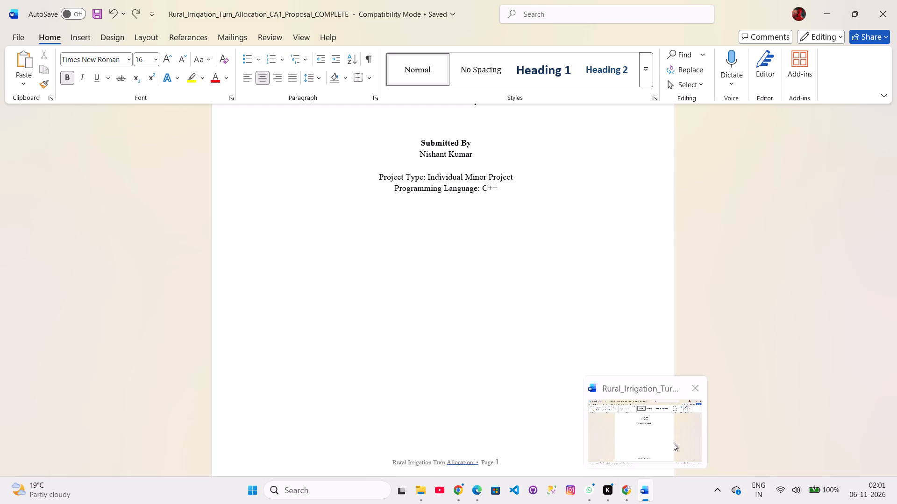
Open CAP455_PROPOSAL from the Downloads folder and arrange it side by side with the Rural Irrigation Turn Allocation proposal's title page.
click(415, 484)
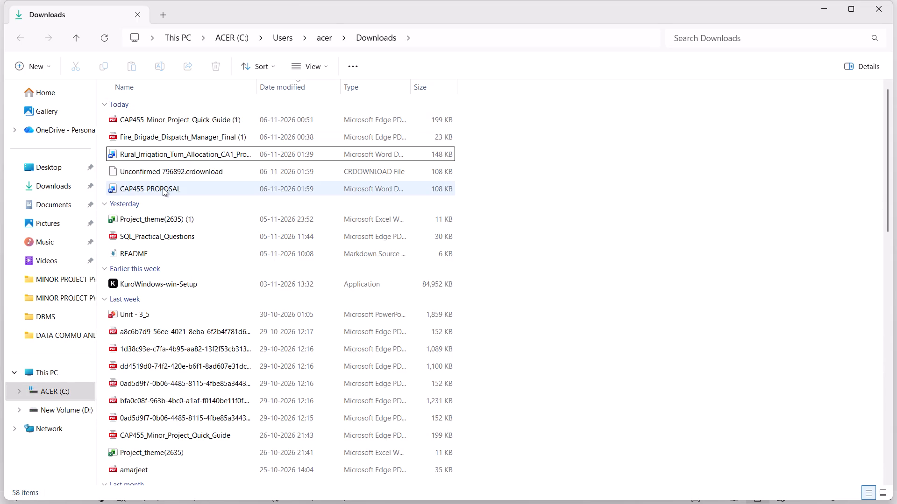
double_click(174, 184)
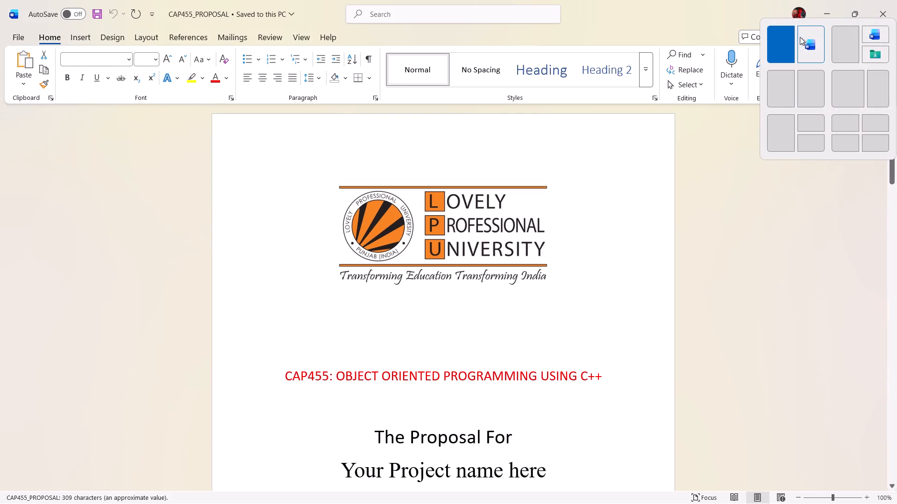
click(792, 44)
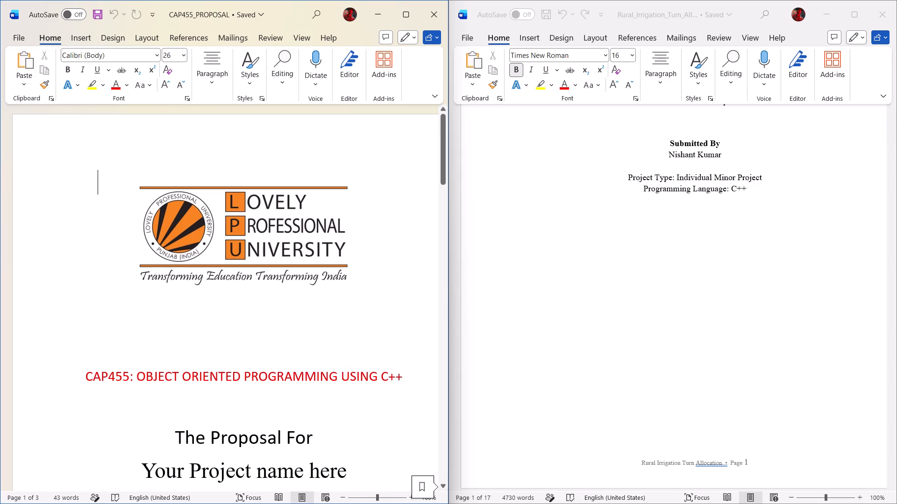
scroll(654, 217, up, 17)
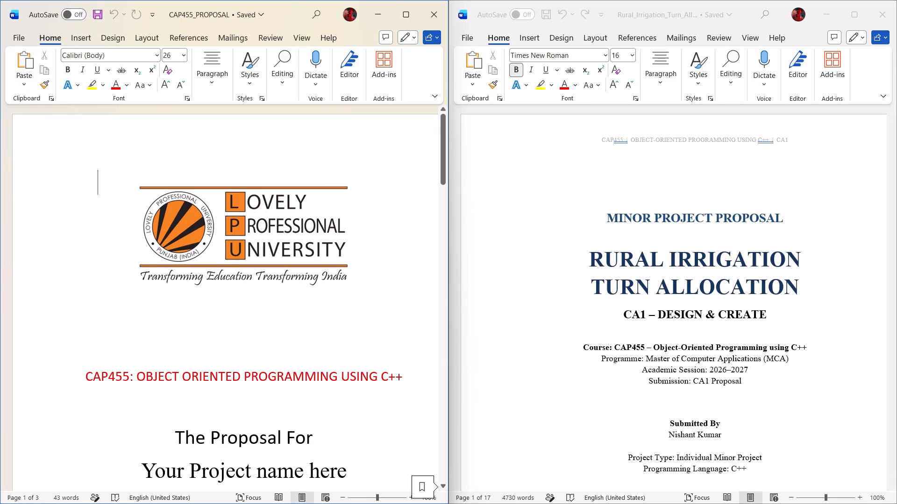
Examine the template's cover page, from the university logo to the Submitted By and Submitted To details and the contents table.
scroll(293, 280, down, 15)
scroll(292, 283, up, 5)
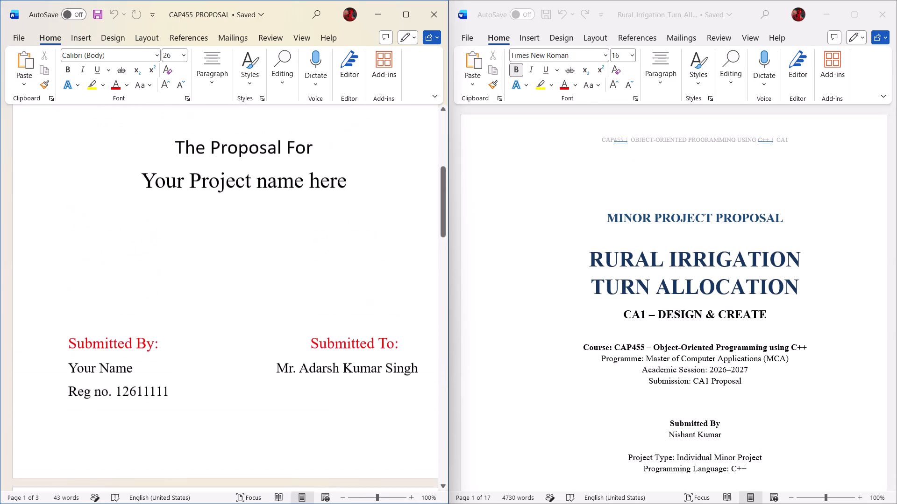
scroll(292, 283, down, 3)
scroll(205, 301, down, 1)
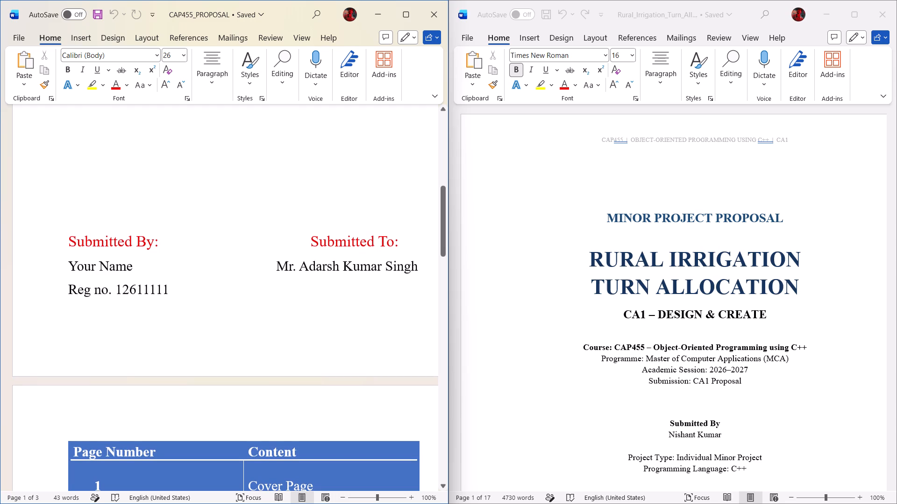
scroll(327, 277, up, 8)
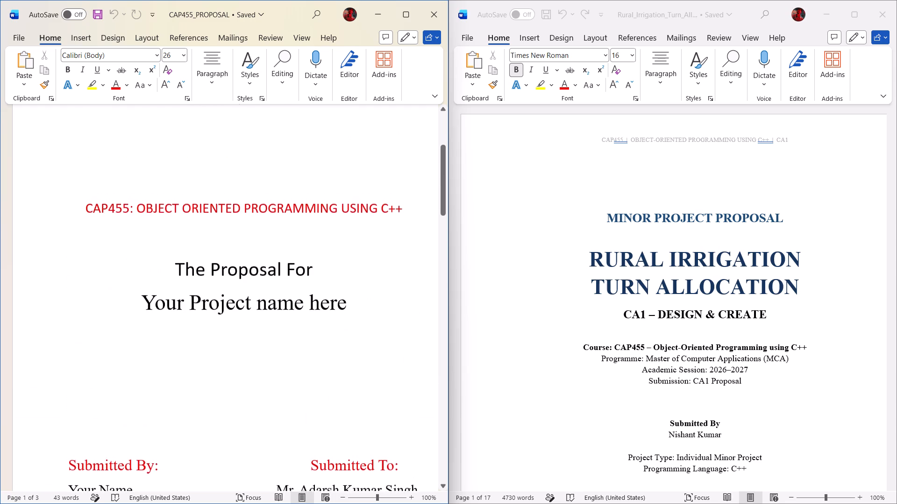
scroll(327, 277, up, 3)
scroll(213, 187, up, 2)
Copy the Lovely Professional University logo from the template onto the proposal's title page and set its text wrapping to In Front of Text.
click(243, 203)
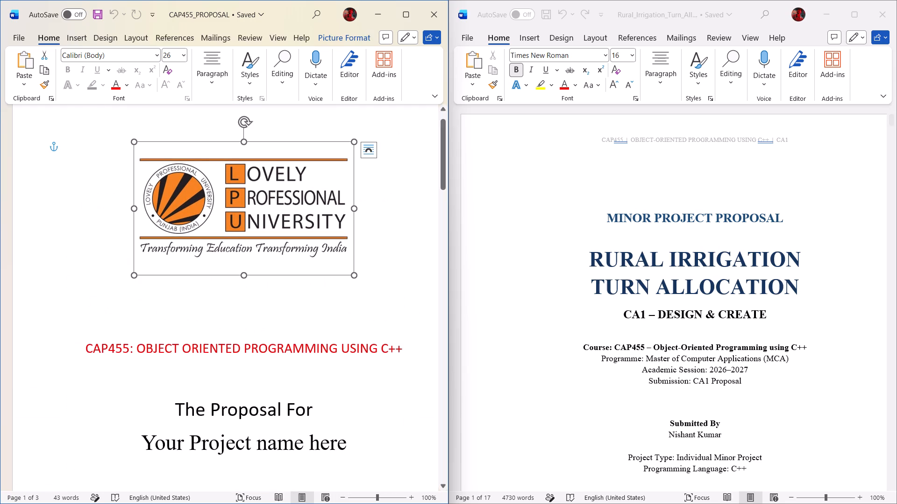
key(ctrl+c)
click(610, 189)
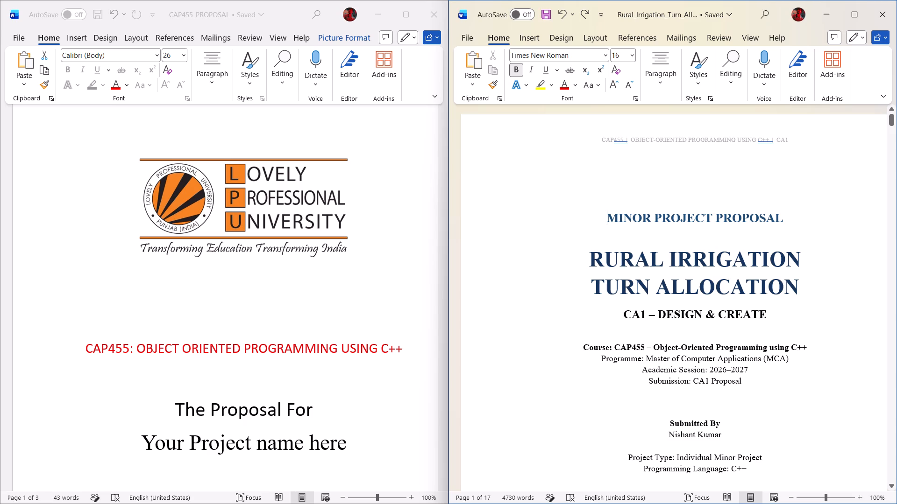
key(ctrl+v)
drag(655, 305, 586, 220)
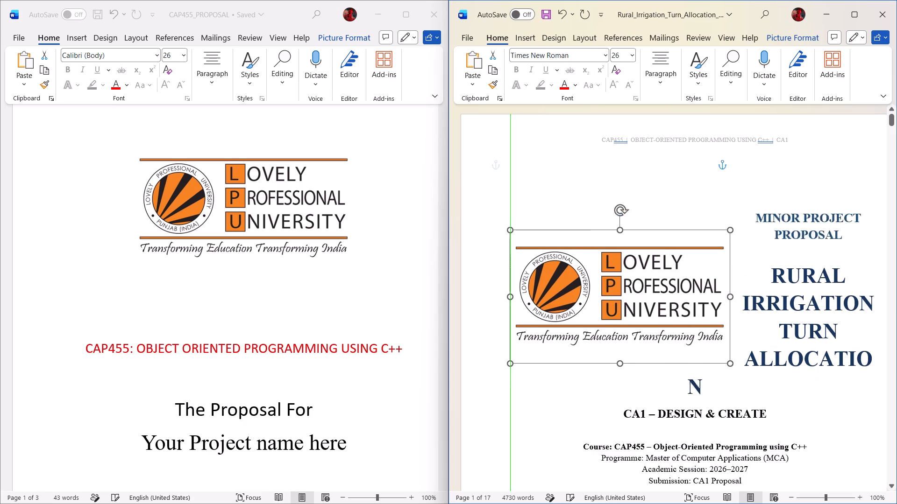
drag(586, 220, 668, 245)
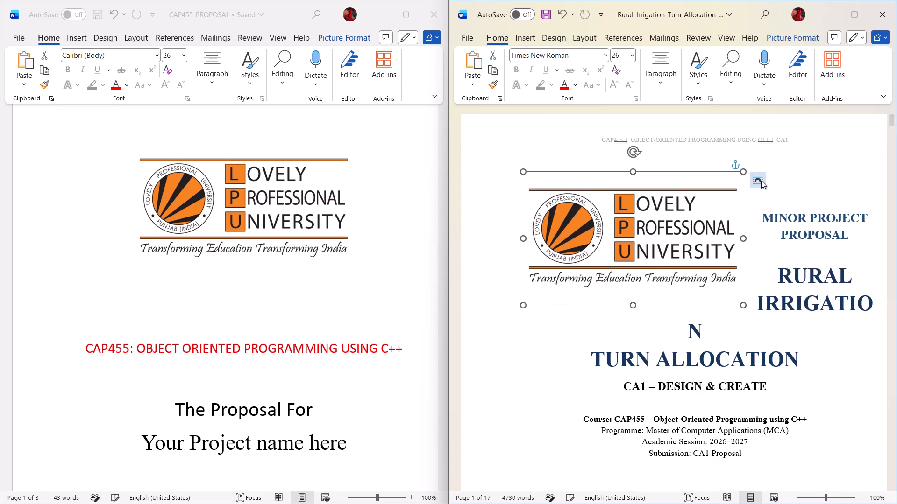
click(761, 181)
click(838, 287)
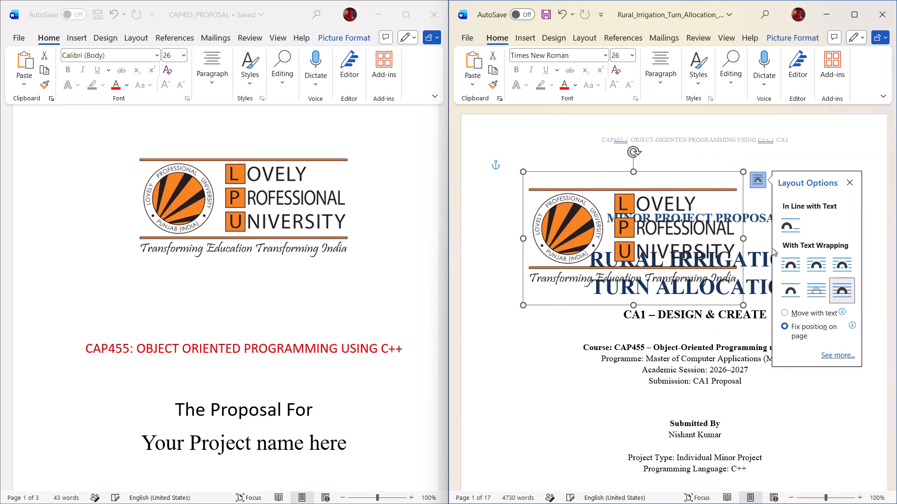
Move the logo clear of the title text and insert two blank lines above the MINOR PROJECT PROPOSAL heading.
drag(583, 209, 580, 199)
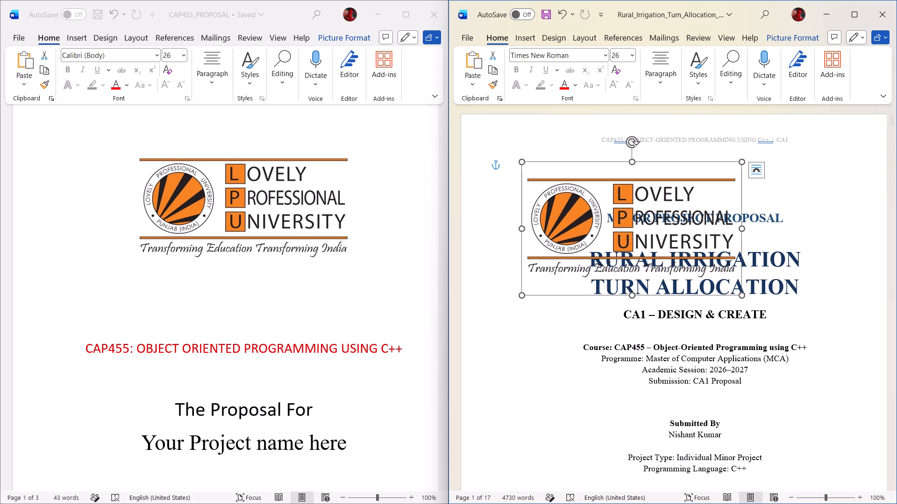
click(755, 197)
drag(626, 200, 580, 173)
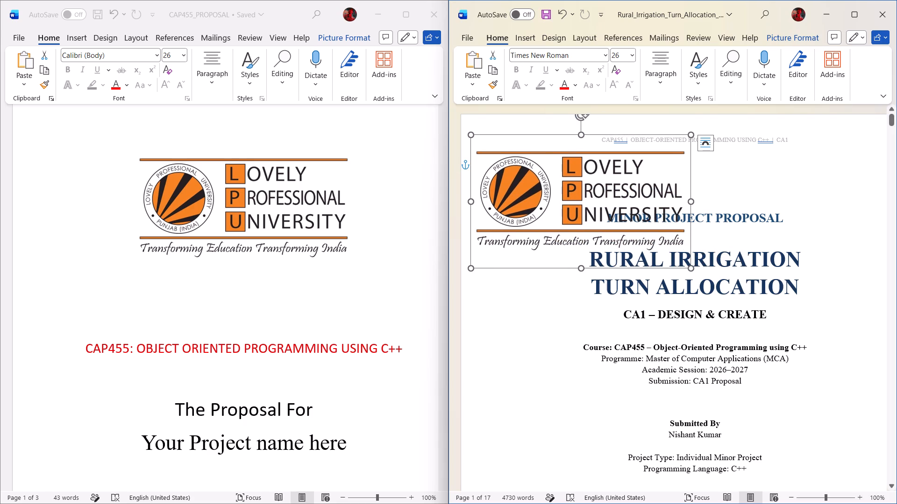
click(544, 177)
drag(612, 206, 527, 184)
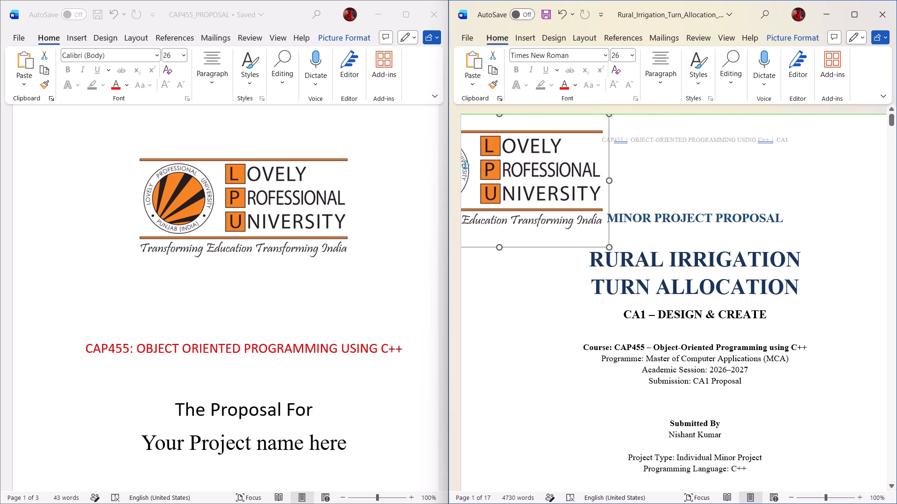
drag(527, 184, 503, 174)
click(606, 224)
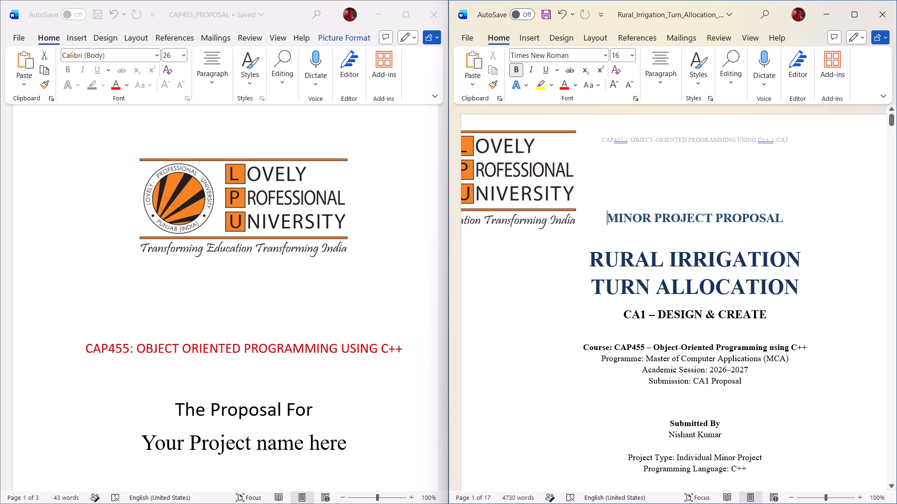
key(Return)
key(Return)
Centre the logo in the space above the MINOR PROJECT PROPOSAL heading and save the proposal.
scroll(606, 224, down, 11)
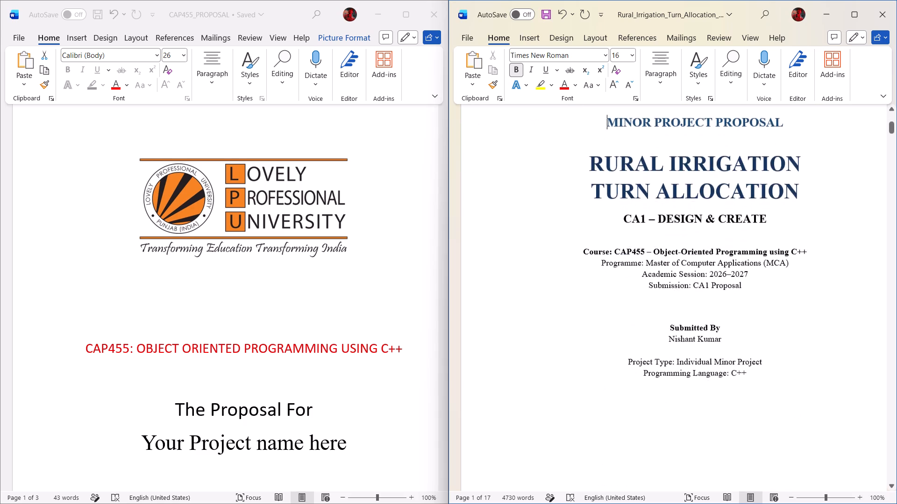
scroll(606, 225, down, 5)
scroll(584, 242, up, 2)
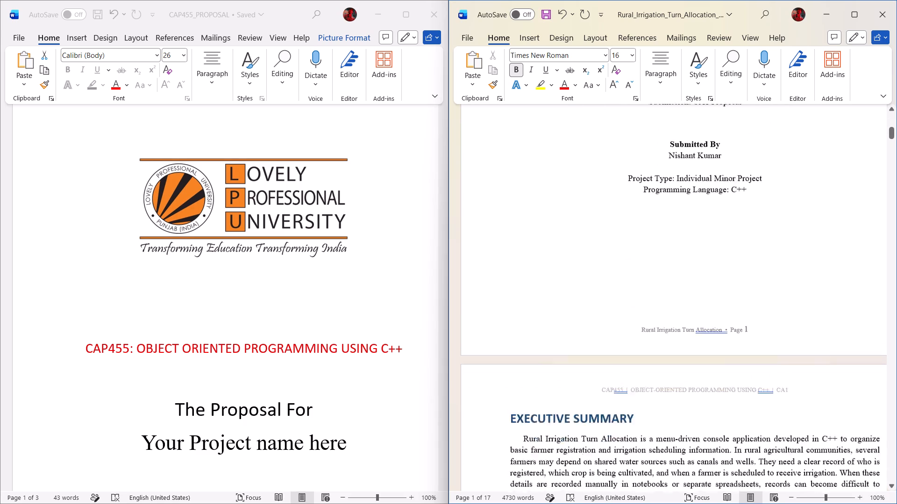
scroll(584, 241, up, 13)
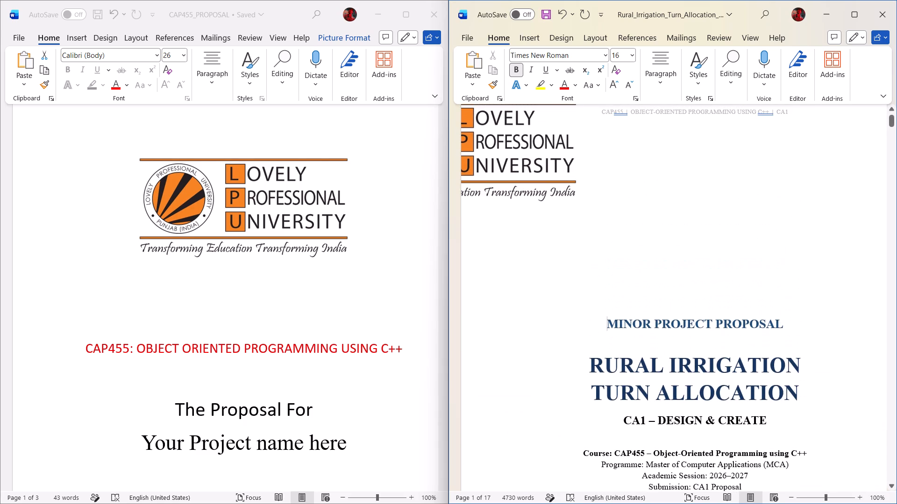
scroll(510, 190, up, 3)
drag(509, 176, 716, 214)
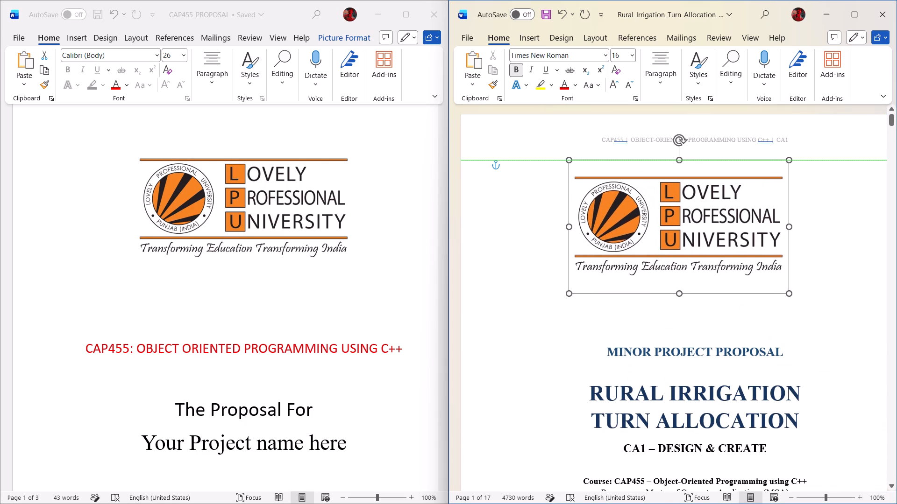
drag(716, 214, 738, 229)
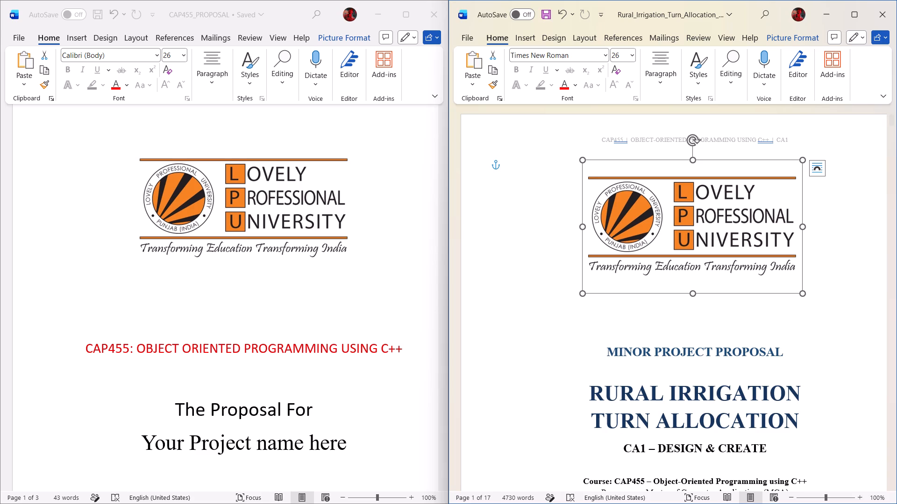
key(ctrl+s)
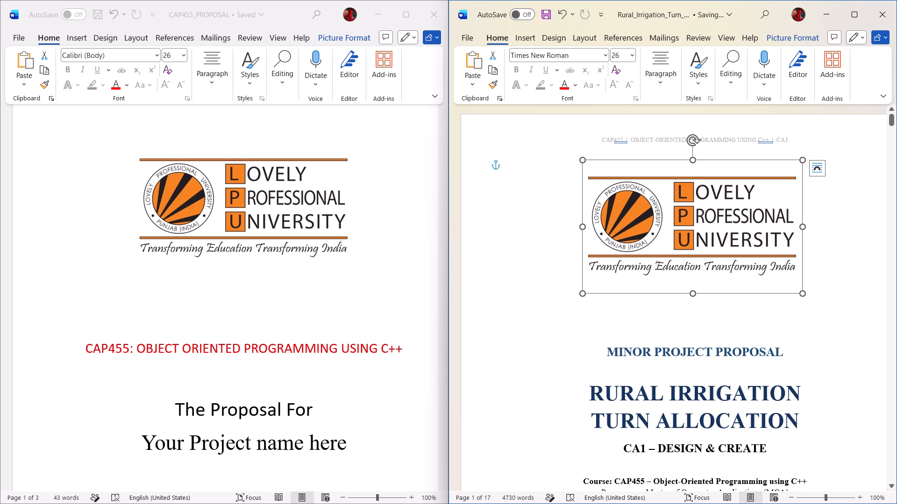
Copy the red line "CAP455: OBJECT ORIENTED PROGRAMMING USING C++" from the template's cover page, leaving the original in place.
scroll(678, 341, down, 1)
scroll(741, 333, down, 2)
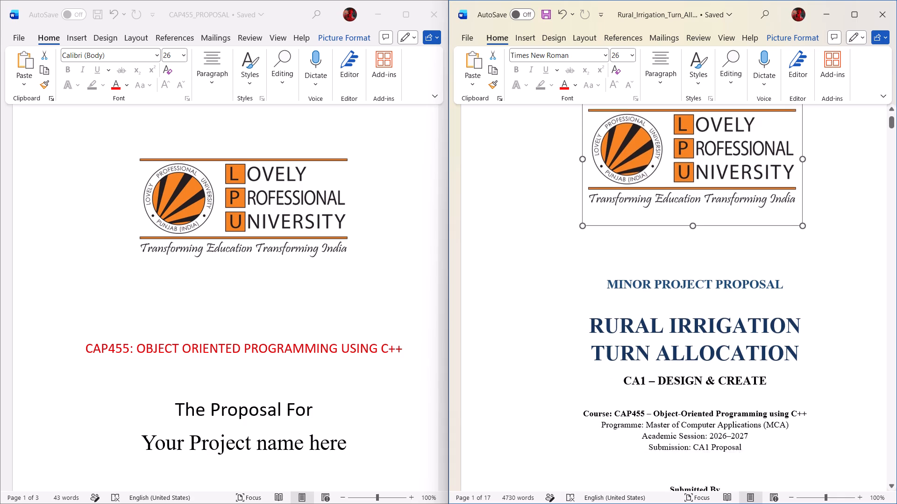
scroll(383, 330, down, 1)
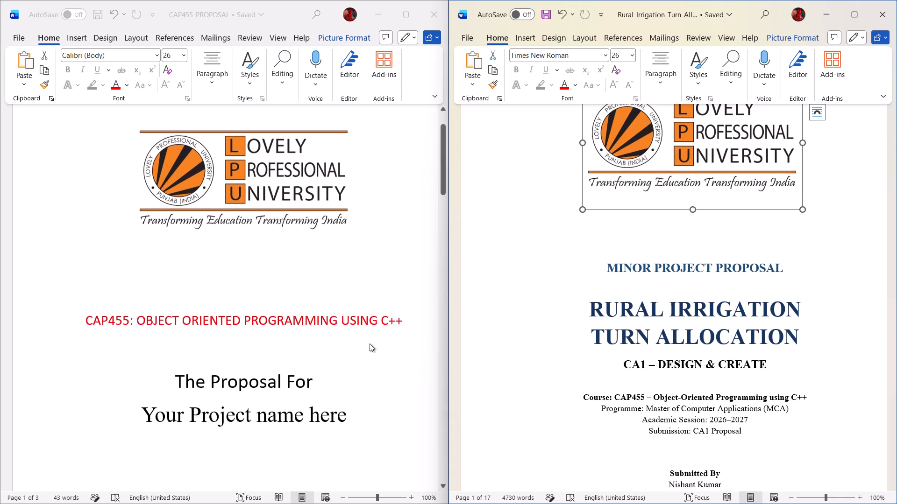
scroll(370, 340, up, 1)
scroll(375, 335, down, 2)
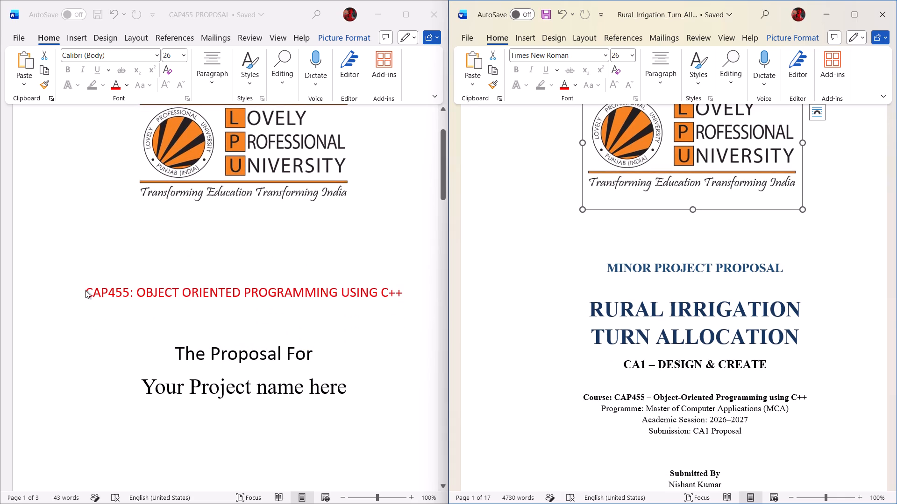
click(85, 290)
drag(85, 291, 406, 295)
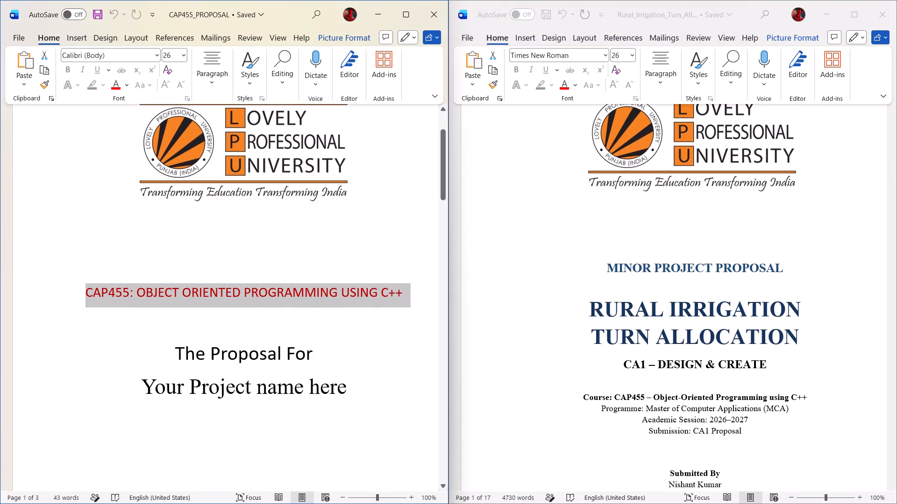
drag(406, 295, 401, 294)
key(ctrl+x)
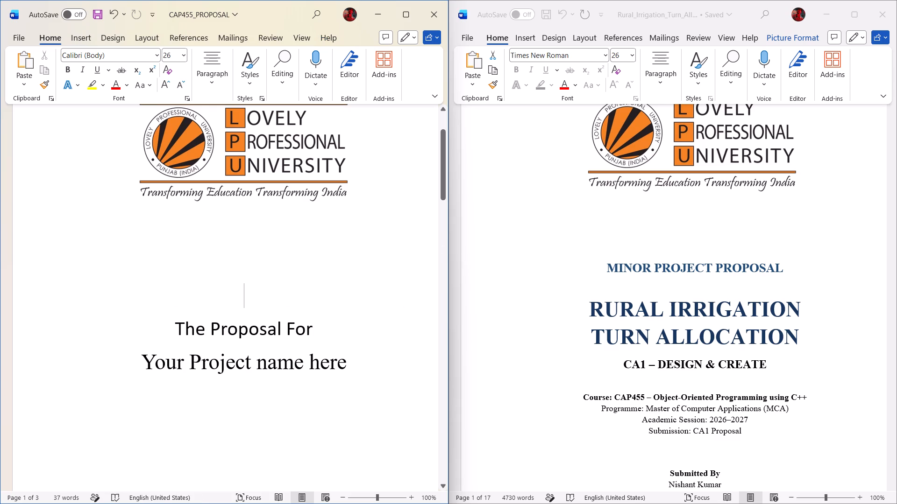
key(ctrl+z)
key(ctrl+c)
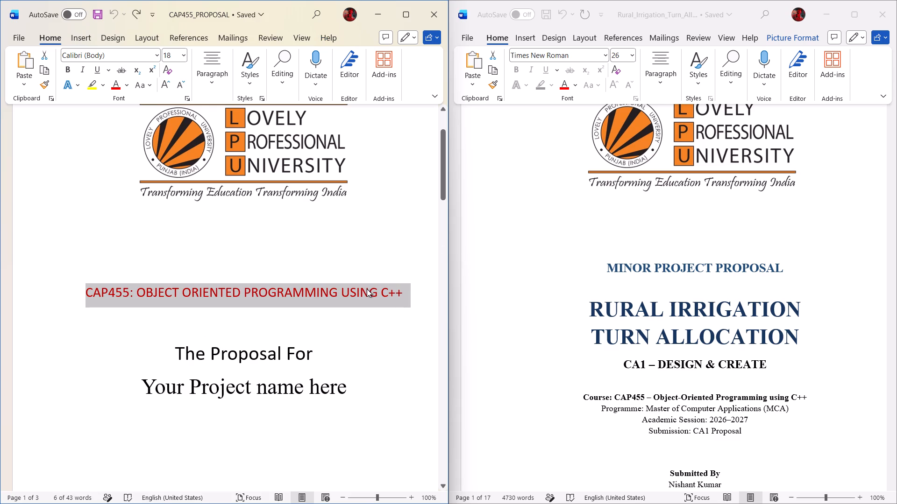
ctrl+scroll(367, 289, down, 3)
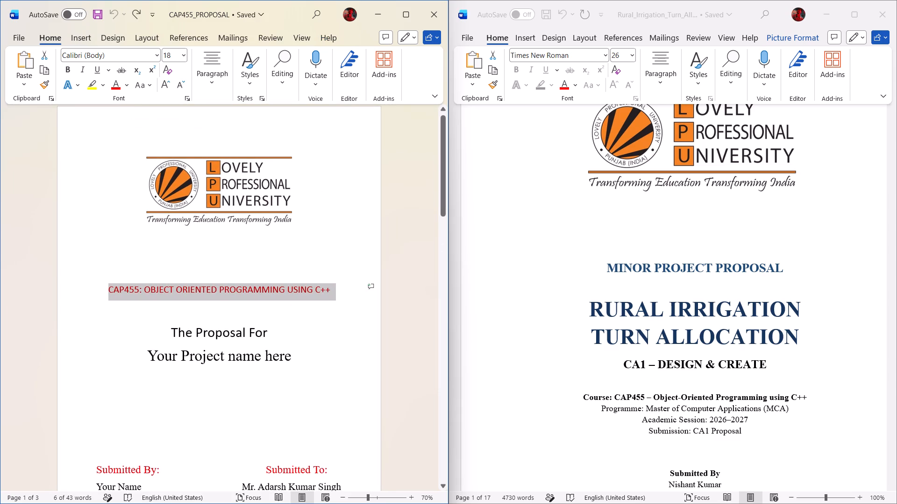
Replace the MINOR PROJECT PROPOSAL heading on the proposal's title page with the copied red CAP455 course line.
click(711, 212)
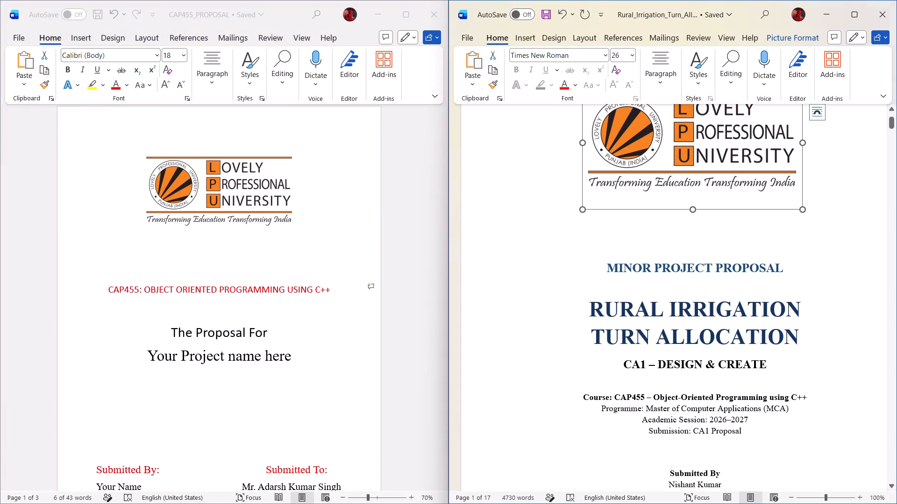
click(825, 198)
drag(794, 269, 770, 269)
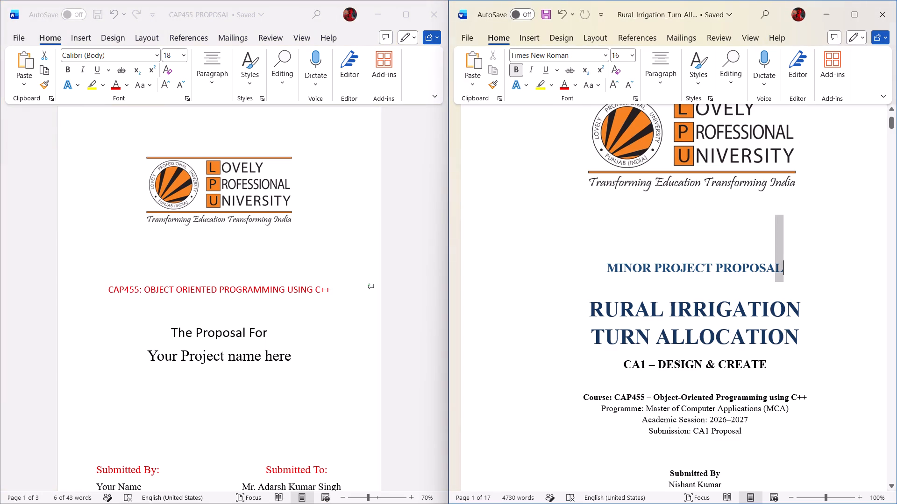
drag(770, 269, 613, 270)
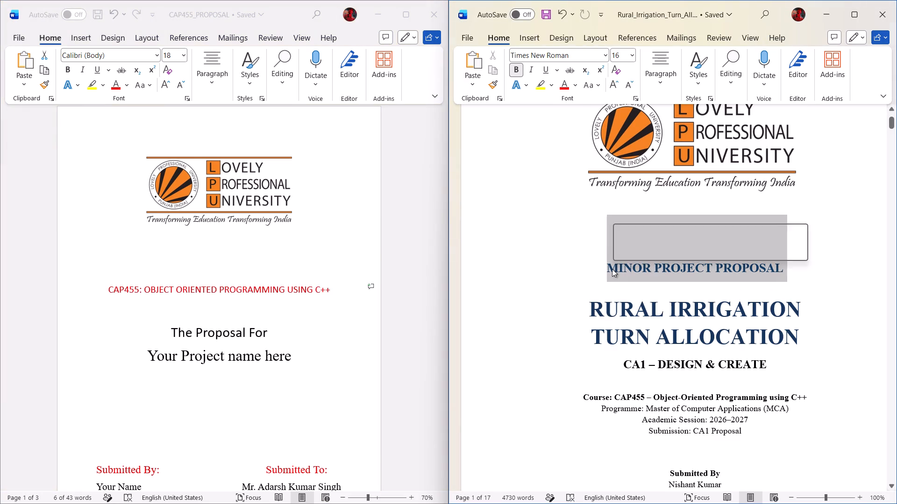
key(ctrl+v)
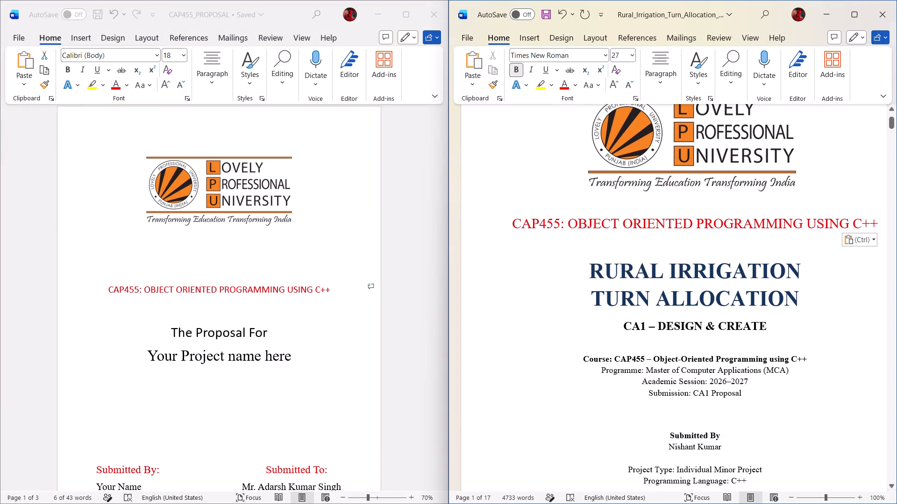
click(233, 290)
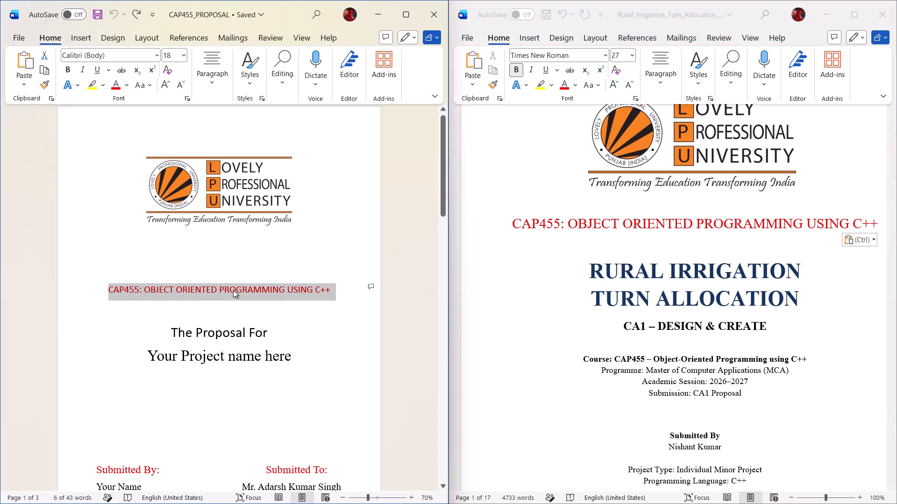
click(669, 223)
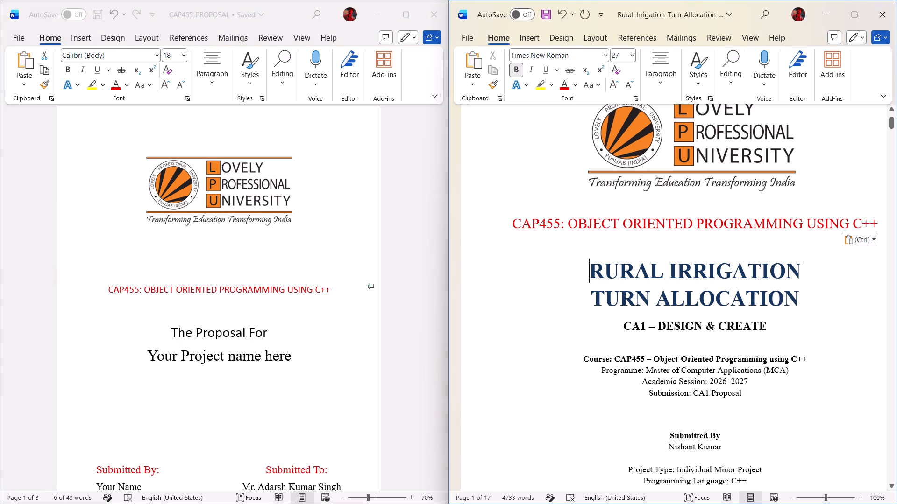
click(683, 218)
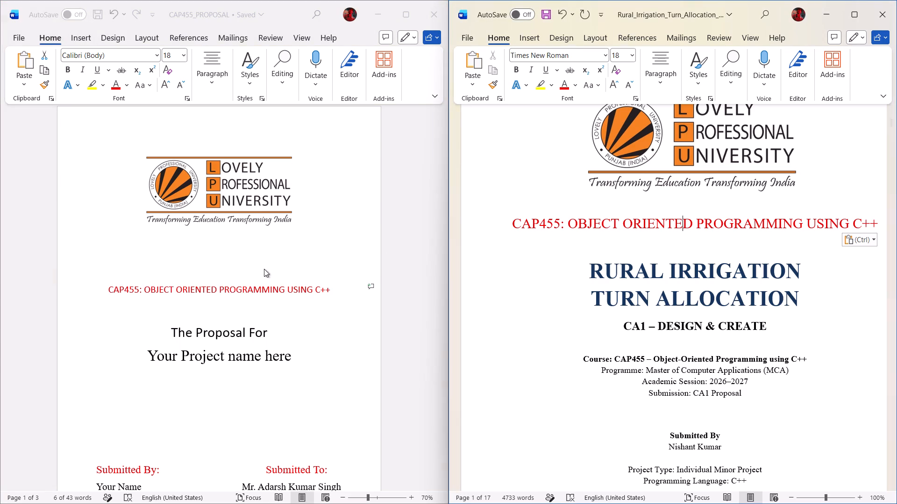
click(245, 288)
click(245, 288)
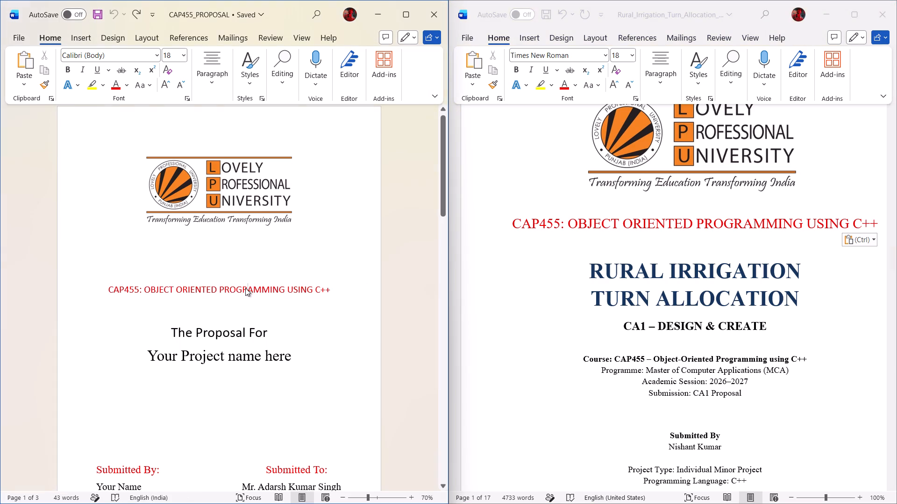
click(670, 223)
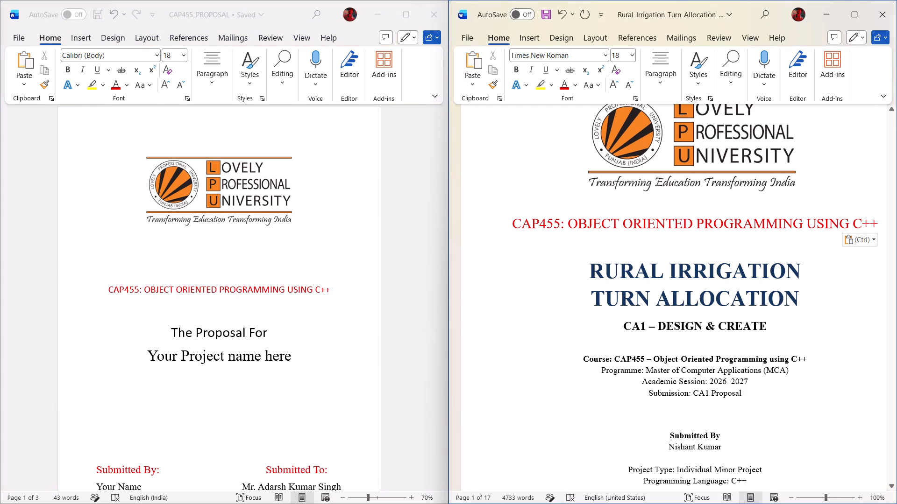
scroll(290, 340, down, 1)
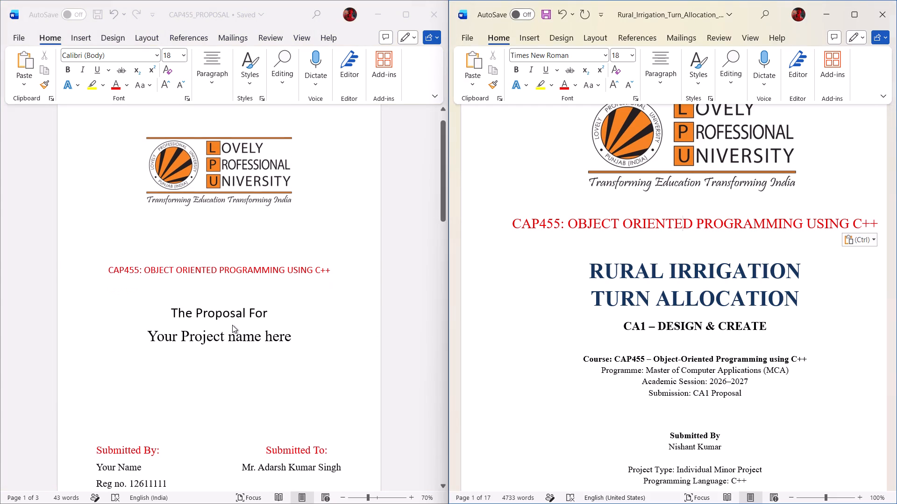
Copy "The Proposal For" from the template's cover and paste it on a new line above RURAL IRRIGATION TURN ALLOCATION, removing surplus blank lines.
click(587, 274)
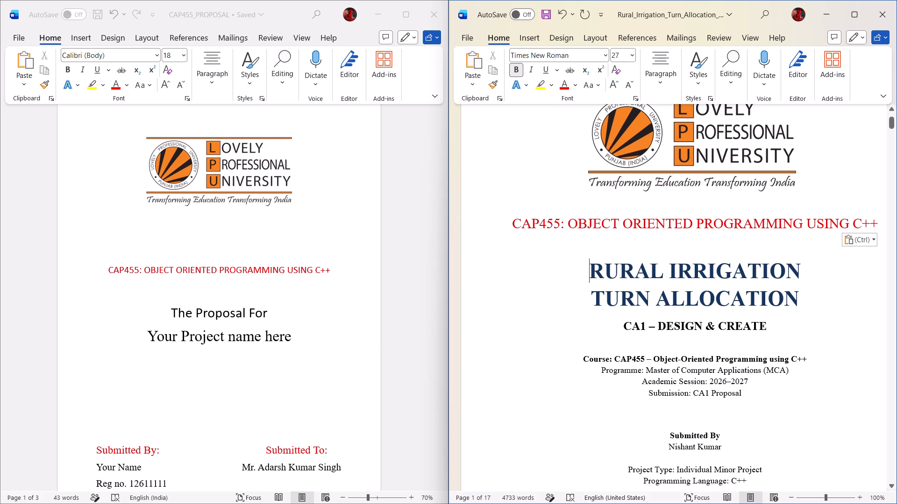
click(172, 313)
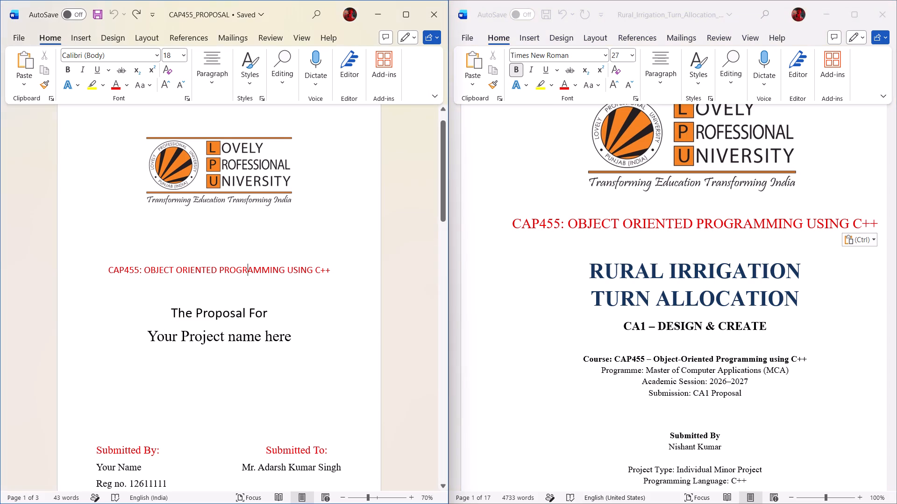
drag(173, 312, 265, 317)
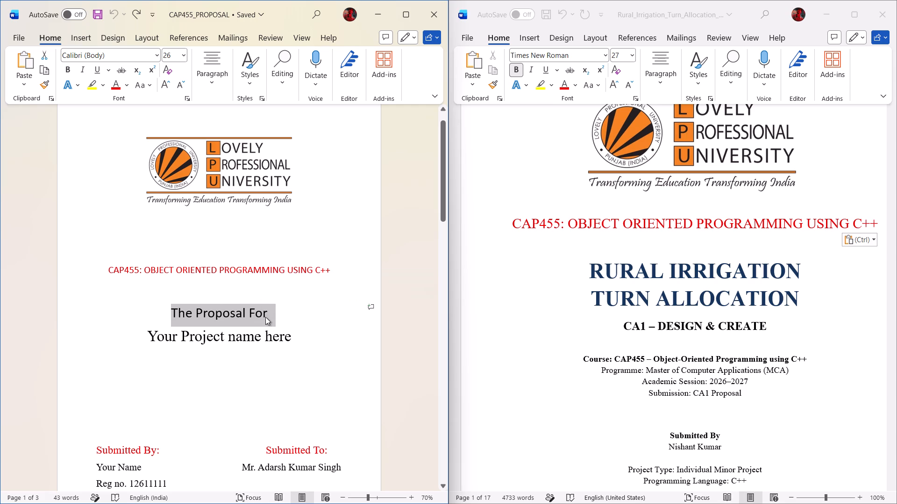
key(ctrl+c)
click(585, 263)
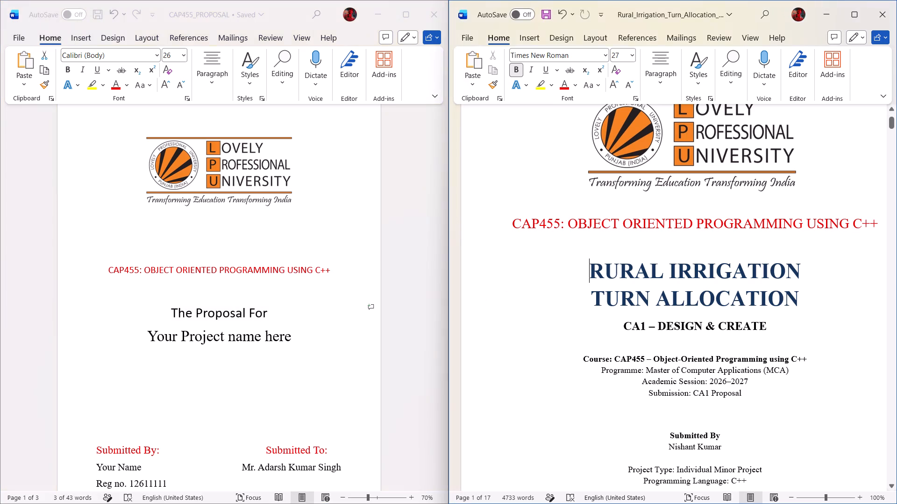
click(626, 249)
click(586, 264)
key(Return)
key(Up)
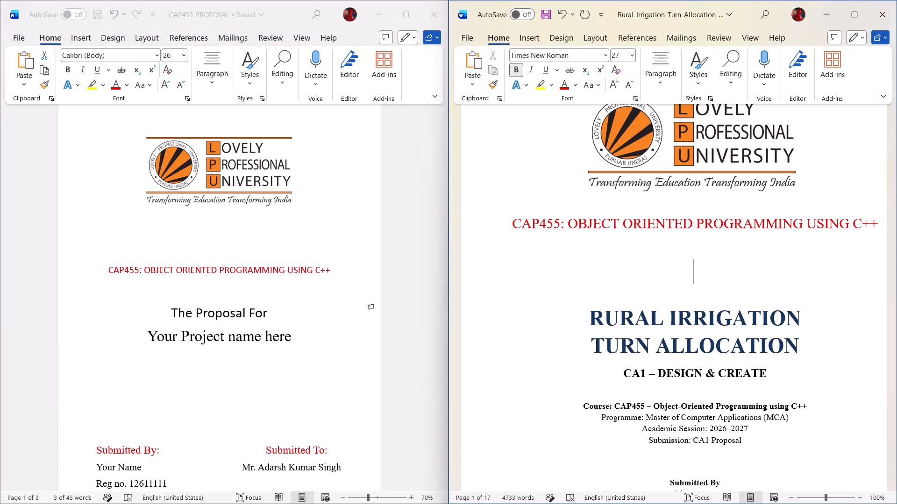
key(ctrl+v)
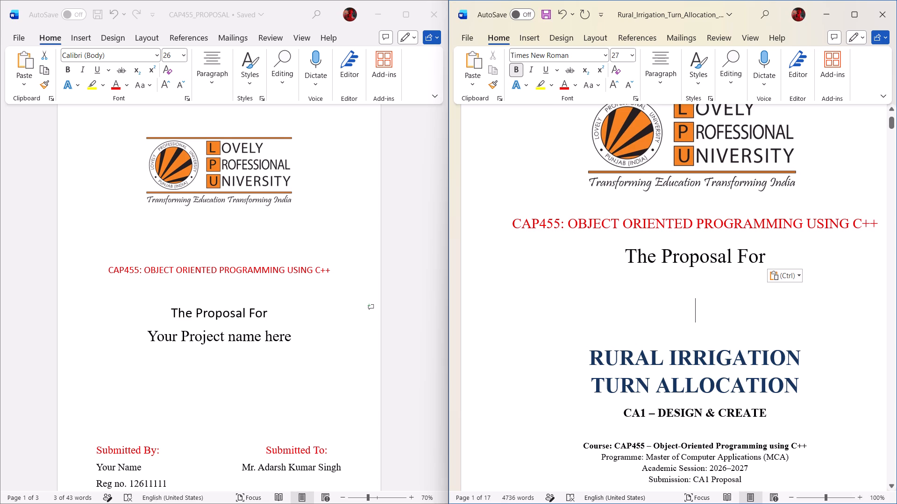
key(BackSpace)
key(BackSpace)
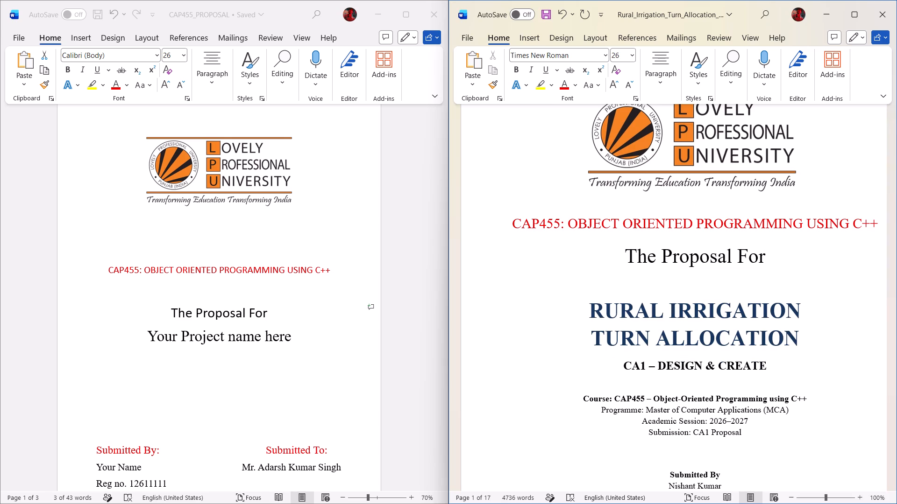
key(Down)
key(Up)
Set the pasted "The Proposal For" line to 18 pt and insert a blank line above it.
drag(786, 262, 727, 262)
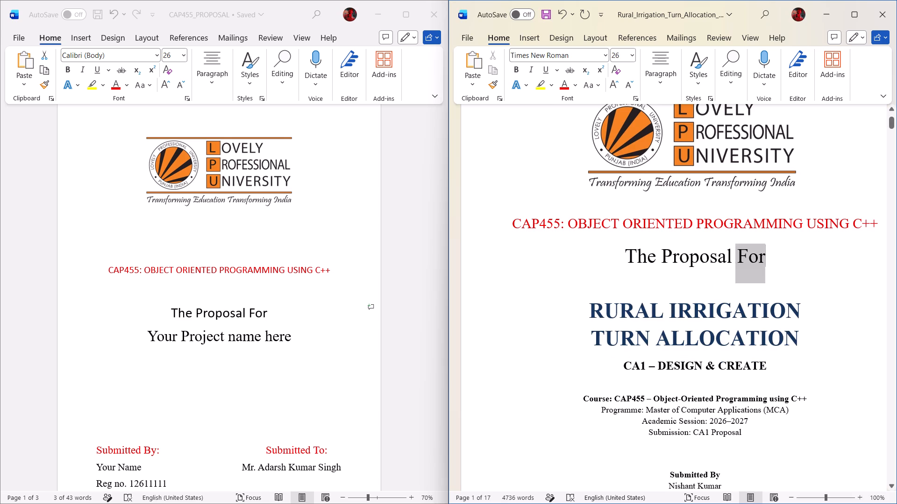
drag(727, 262, 633, 264)
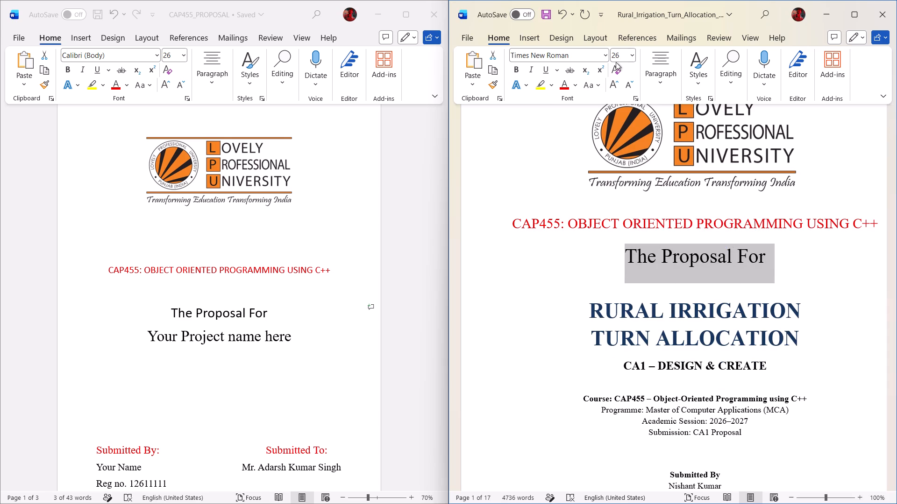
click(621, 54)
text(18)
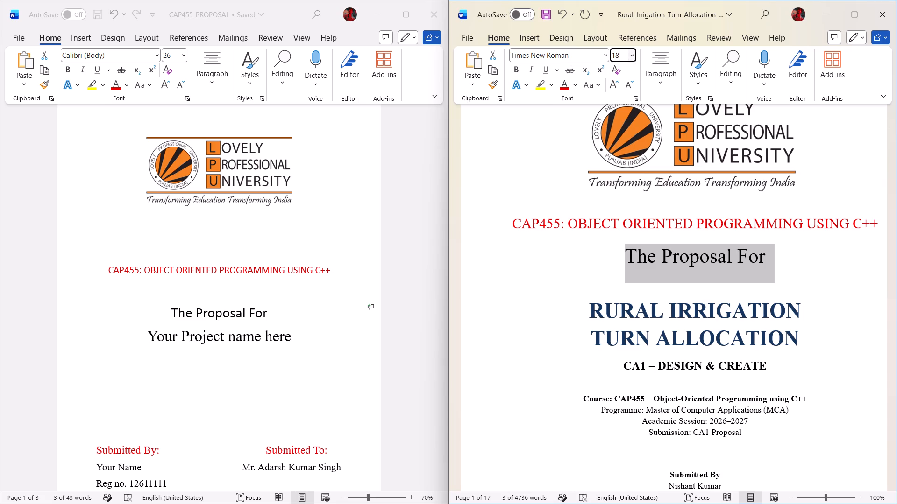
key(Return)
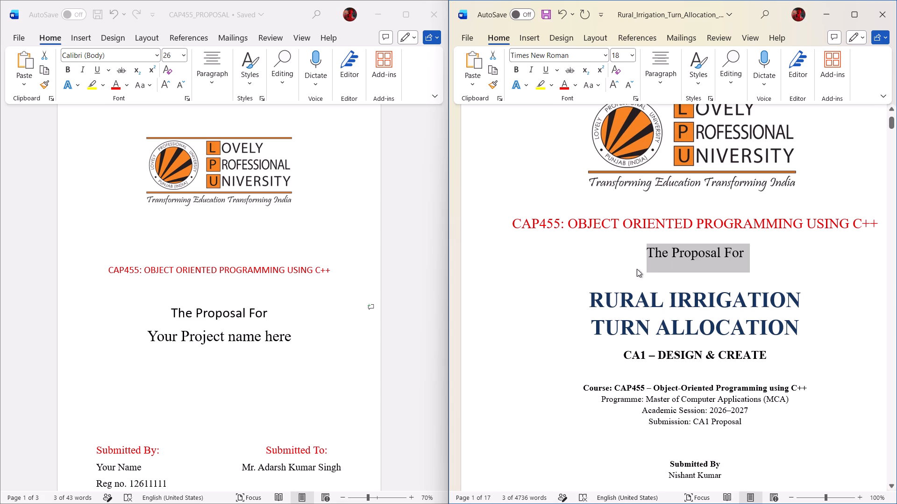
click(643, 254)
key(Return)
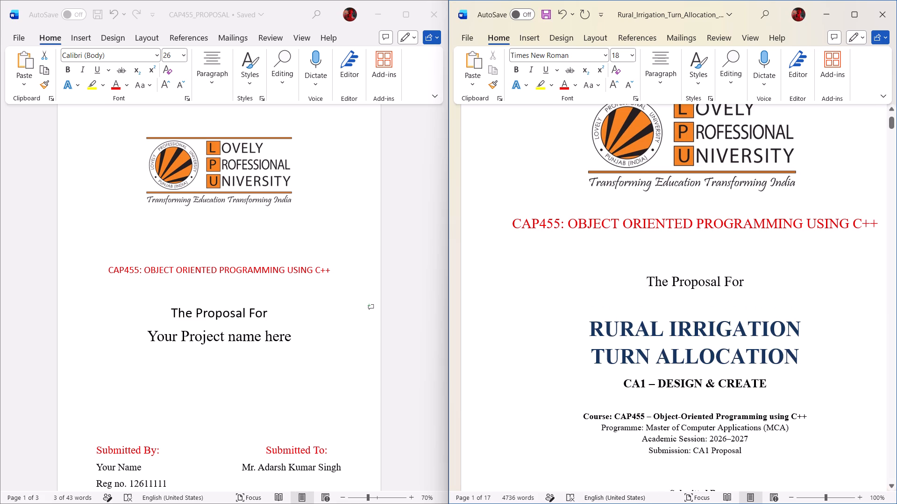
Set the two-line title RURAL IRRIGATION TURN ALLOCATION to 18 pt.
click(661, 312)
drag(584, 325, 699, 337)
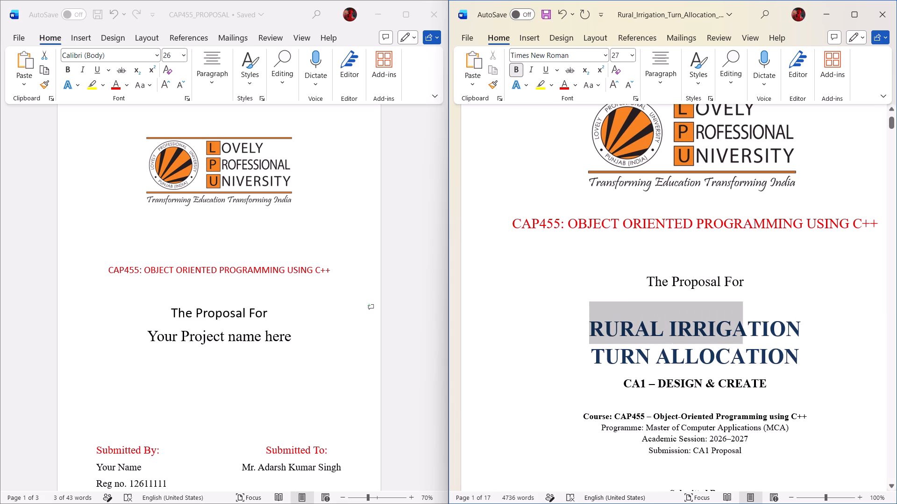
drag(699, 337, 801, 354)
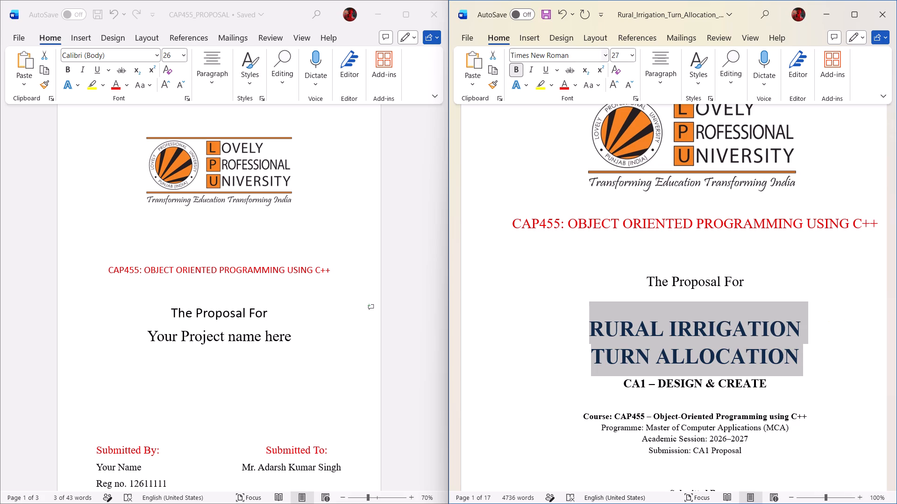
click(620, 56)
text(18)
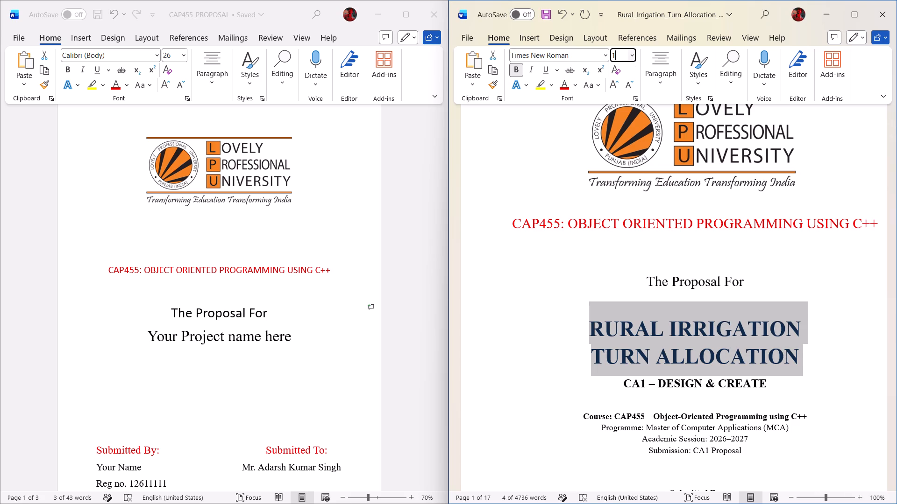
key(Return)
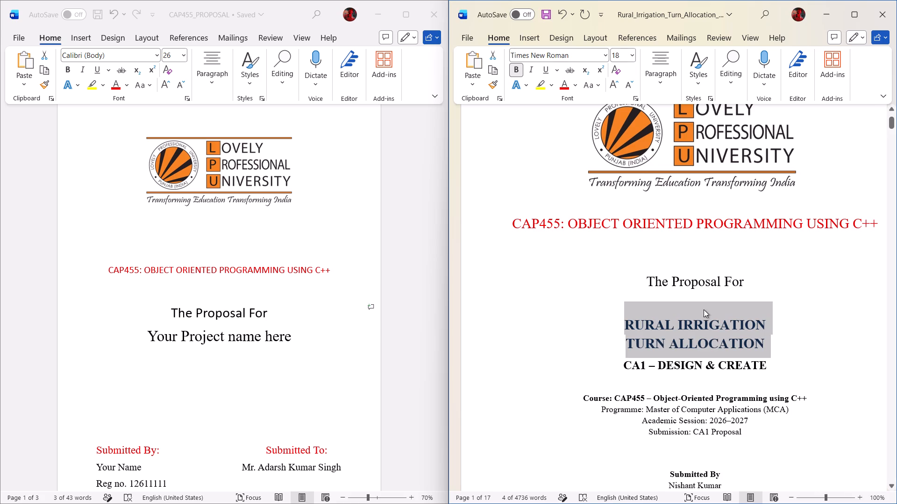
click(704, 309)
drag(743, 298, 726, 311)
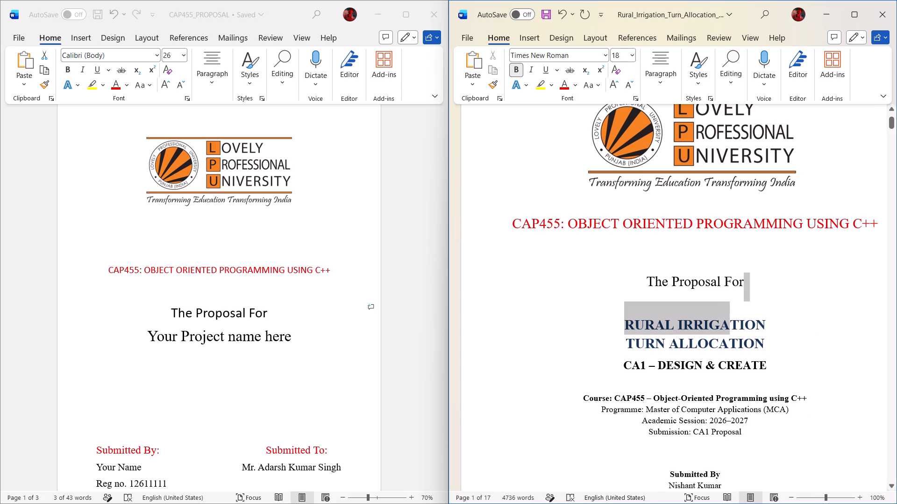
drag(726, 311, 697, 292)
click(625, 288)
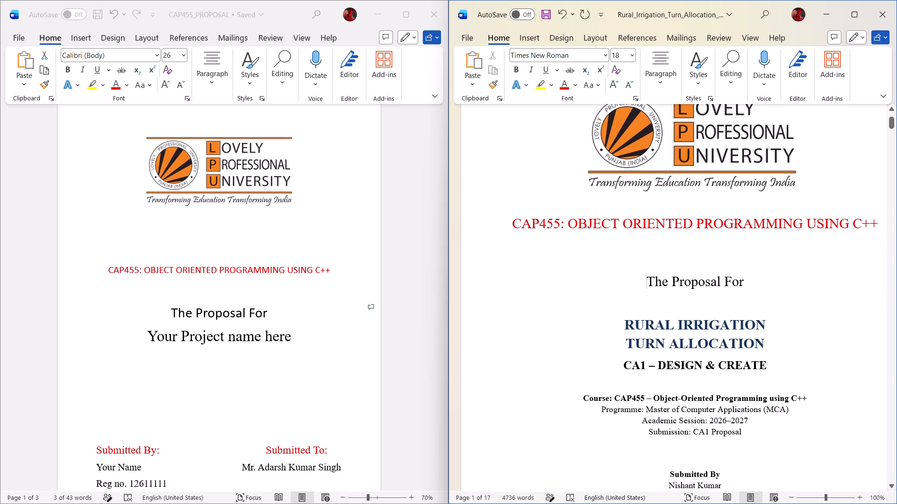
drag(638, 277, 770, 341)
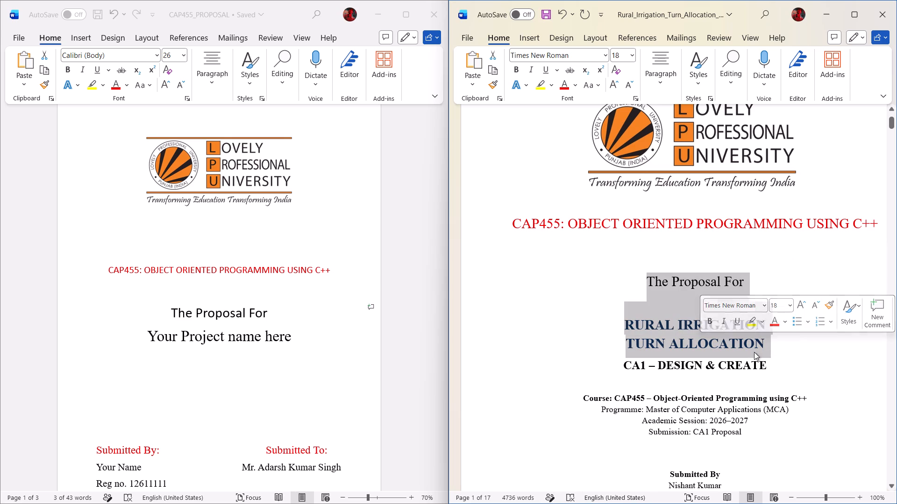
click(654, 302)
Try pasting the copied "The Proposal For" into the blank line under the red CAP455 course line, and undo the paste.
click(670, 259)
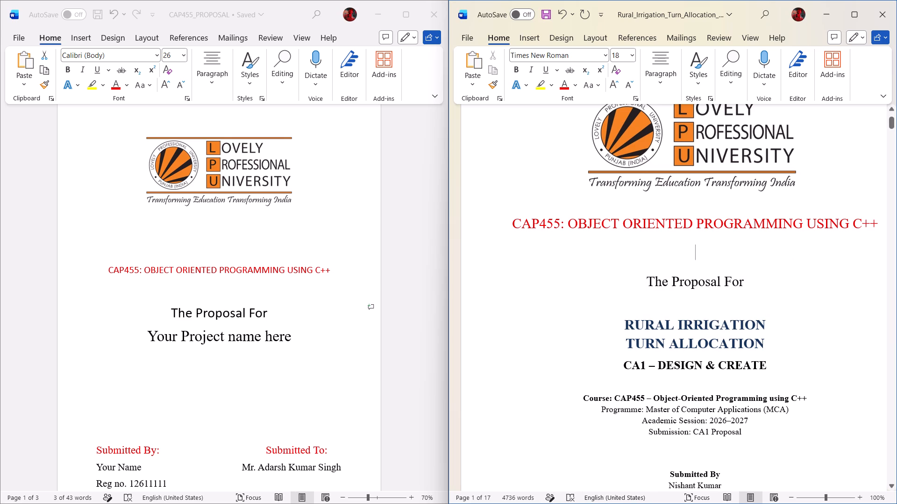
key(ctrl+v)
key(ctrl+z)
Write "The Proposal For" in the blank line directly under the red CAP455 course line.
key(shift+t)
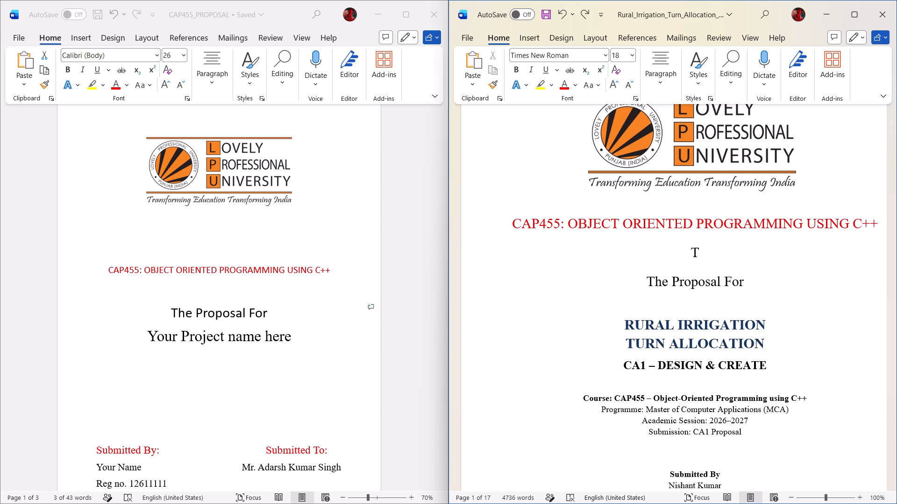
text(he)
key(space)
text(Proposal)
key(space)
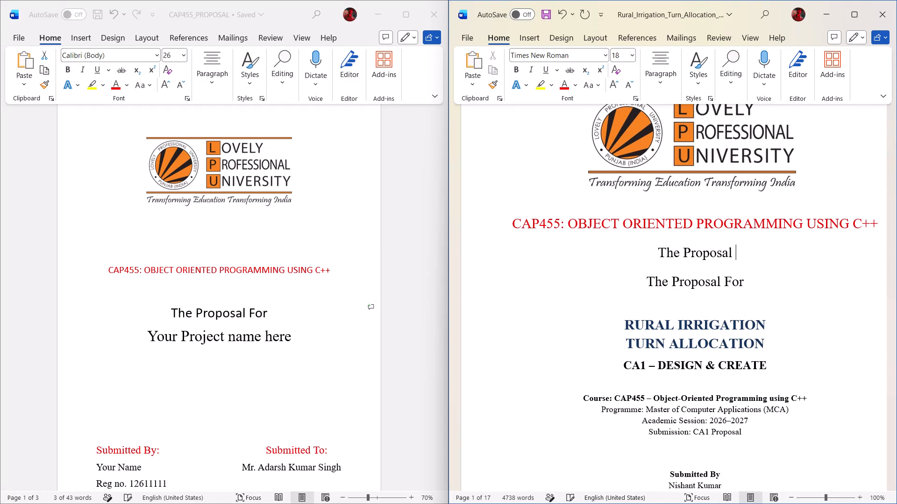
text(Foe)
key(BackSpace)
key(r)
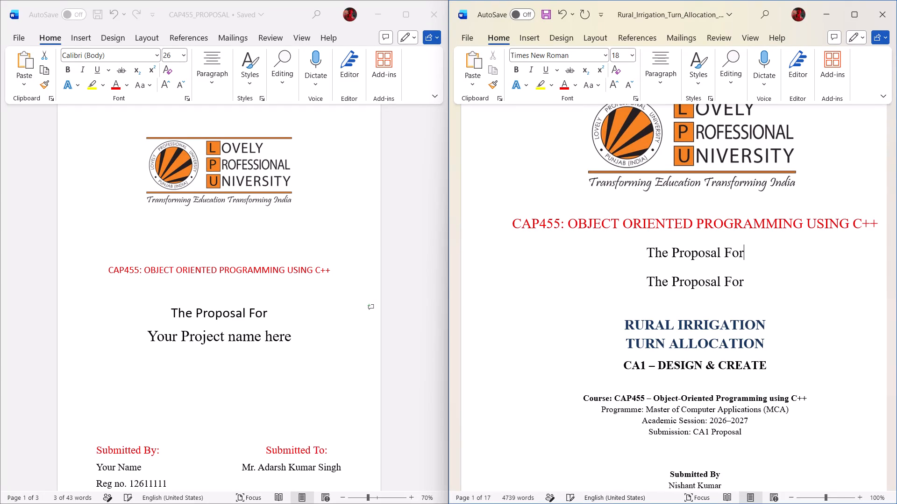
Write "Rural Irrigation Turn Allocation" on a new line directly under the first "The Proposal For" line.
key(Return)
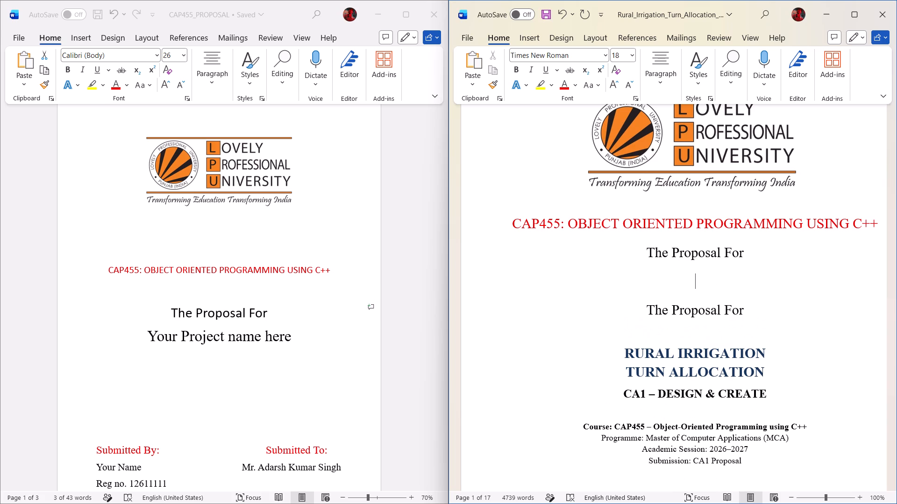
text(RU)
key(BackSpace)
text(ural)
key(space)
text(Irr)
key(i)
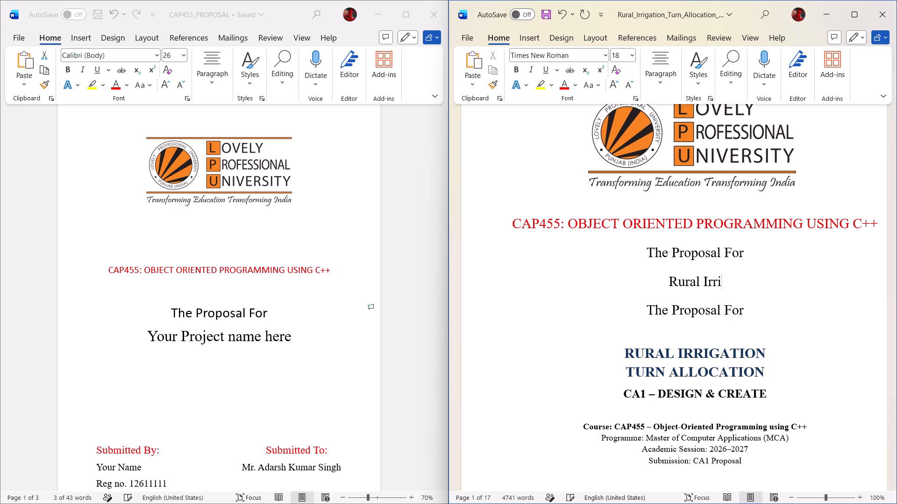
text(gar)
key(BackSpace)
text(tion)
key(space)
text(Turn)
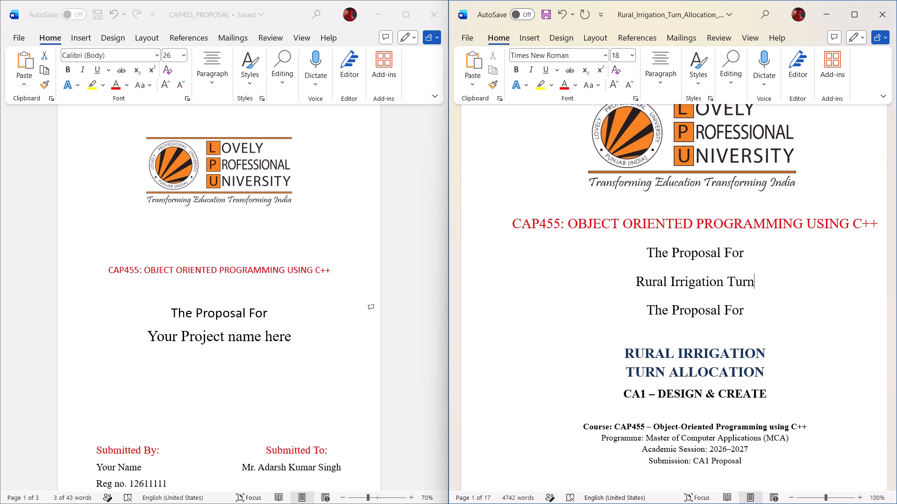
key(space)
text(Allocation)
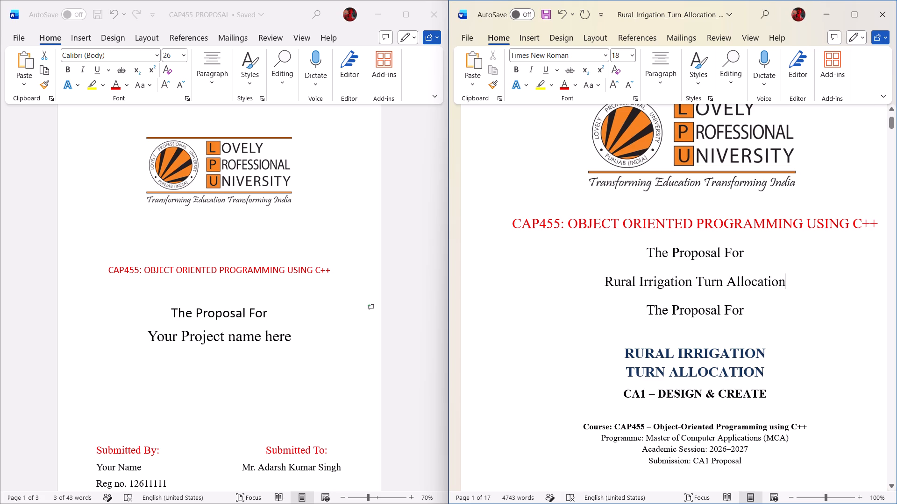
Delete the duplicate "The Proposal For" line and the blue two-line title RURAL IRRIGATION TURN ALLOCATION below the new project name.
click(685, 264)
drag(784, 372, 653, 316)
key(BackSpace)
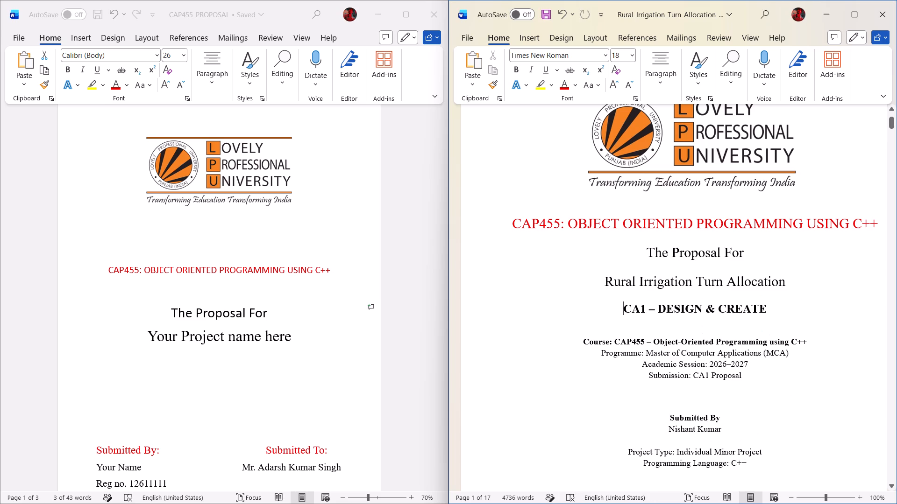
Select the "CA1 – DESIGN & CREATE" line on the proposal's cover and compare the cover layout below the project name with the template's.
drag(778, 312, 759, 312)
drag(759, 312, 624, 314)
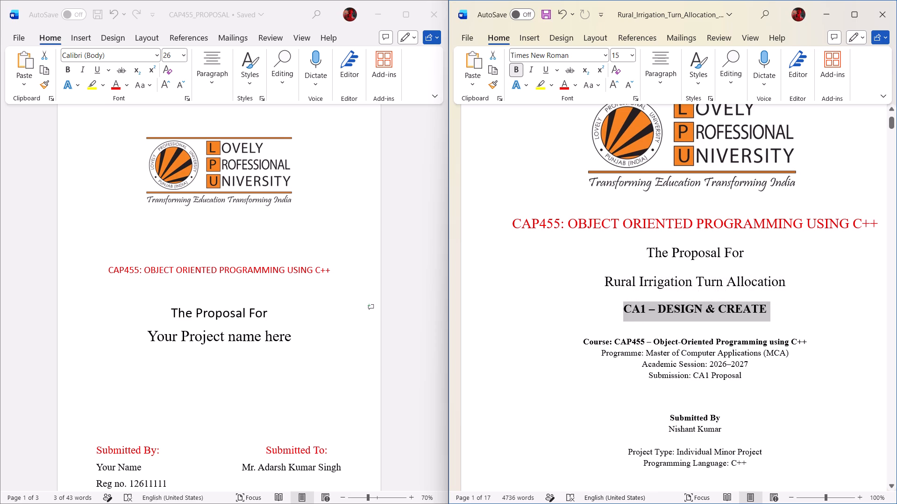
scroll(277, 334, down, 4)
scroll(276, 334, up, 4)
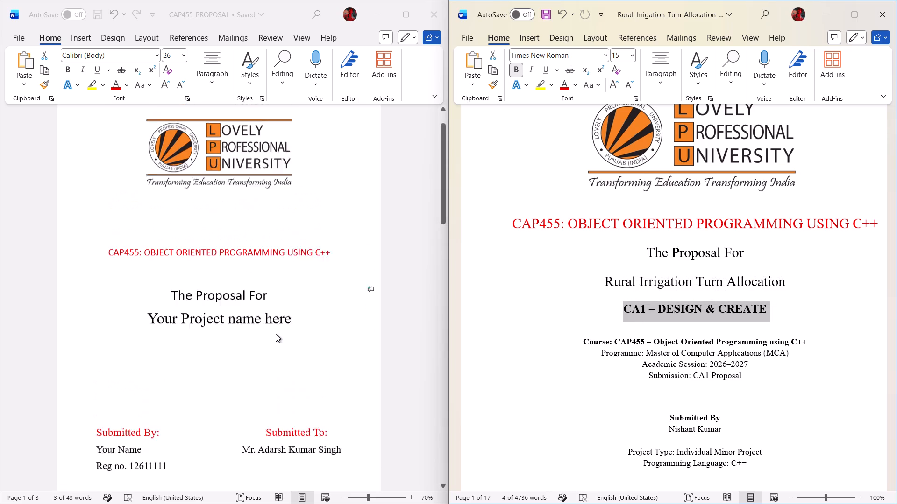
scroll(276, 334, up, 4)
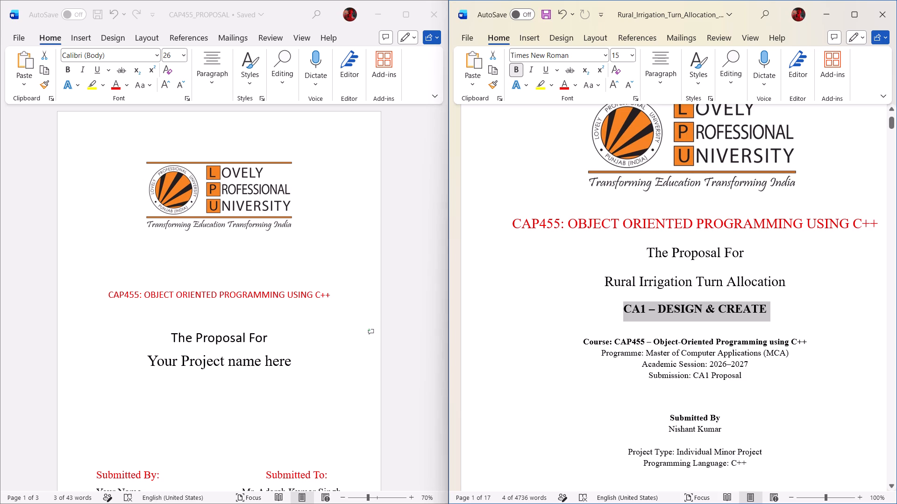
scroll(145, 373, down, 4)
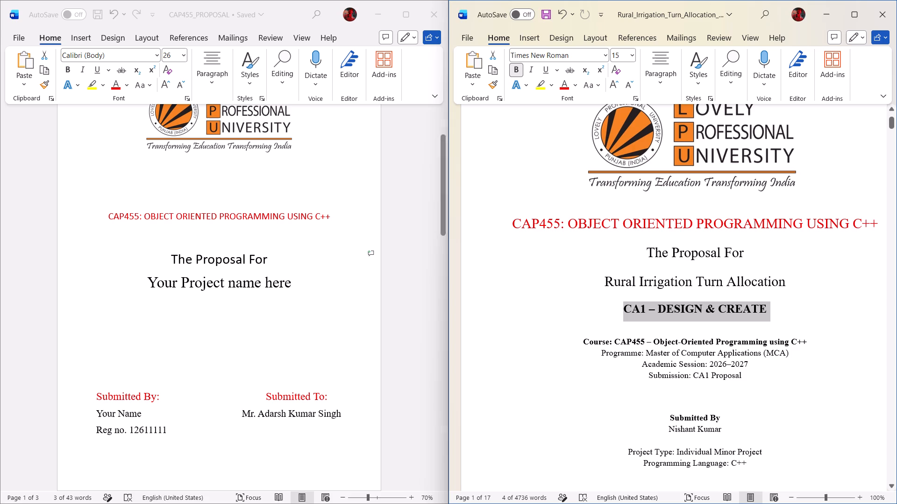
scroll(763, 371, down, 2)
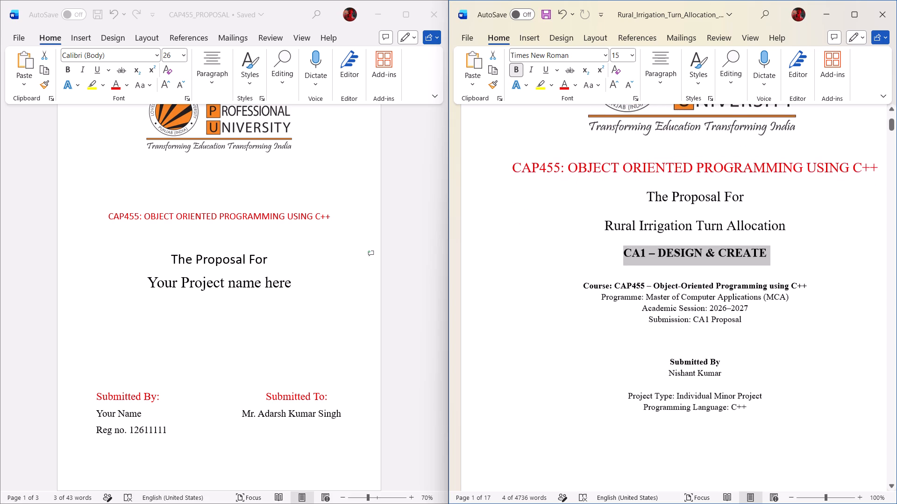
scroll(783, 329, up, 3)
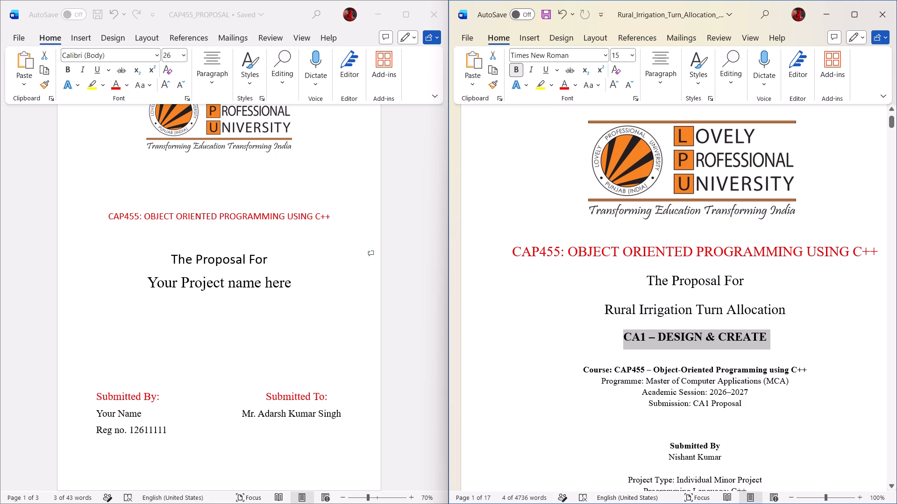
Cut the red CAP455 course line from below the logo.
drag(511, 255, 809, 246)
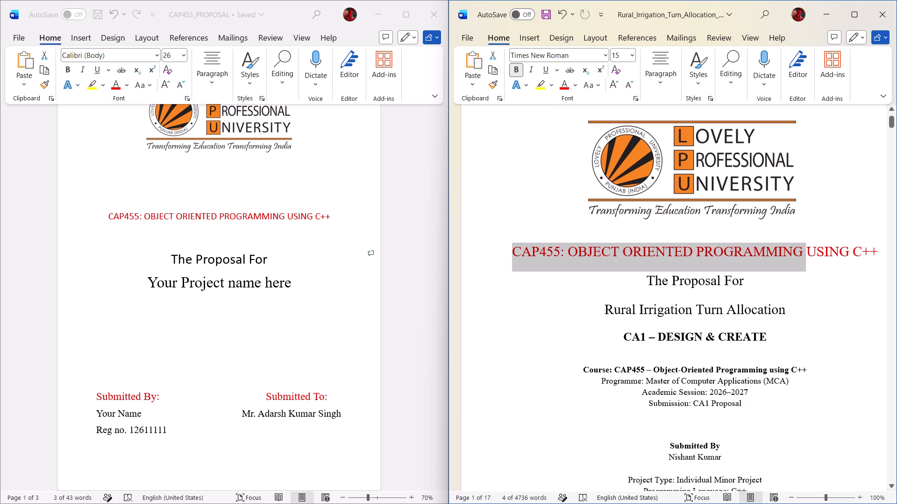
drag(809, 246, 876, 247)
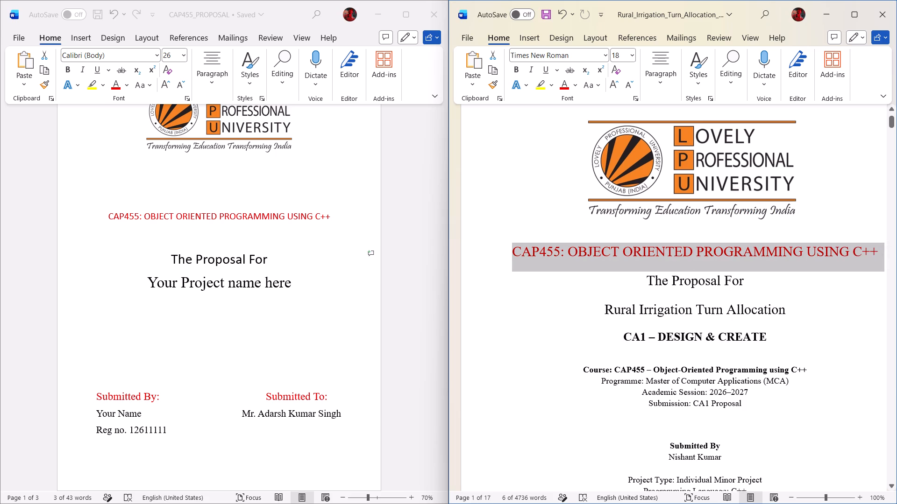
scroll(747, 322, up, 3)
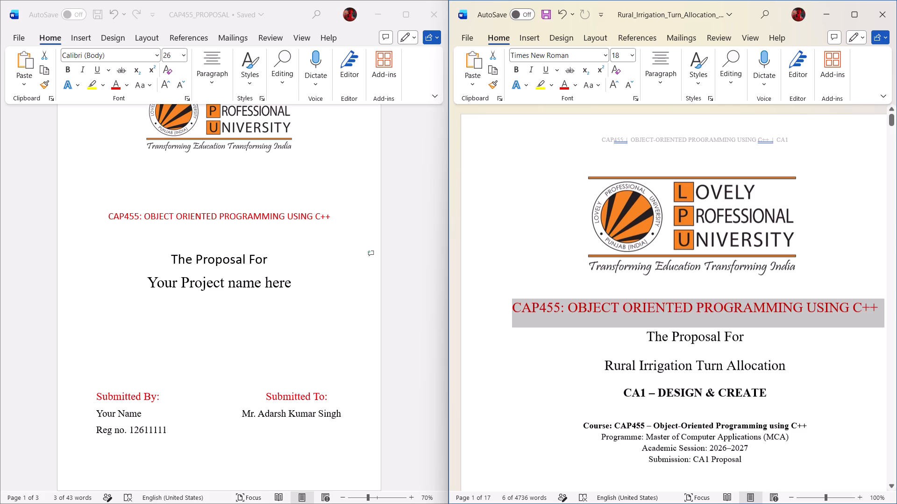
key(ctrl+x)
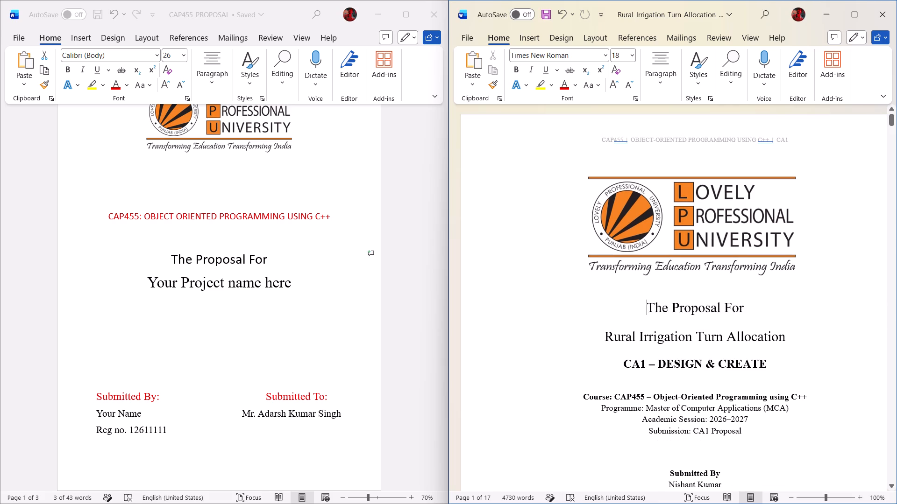
Copy the "CA1 – DESIGN & CREATE" line, undo the cut, and paste it over the red CAP455 course line with a blank line after it.
click(809, 396)
drag(773, 363, 678, 349)
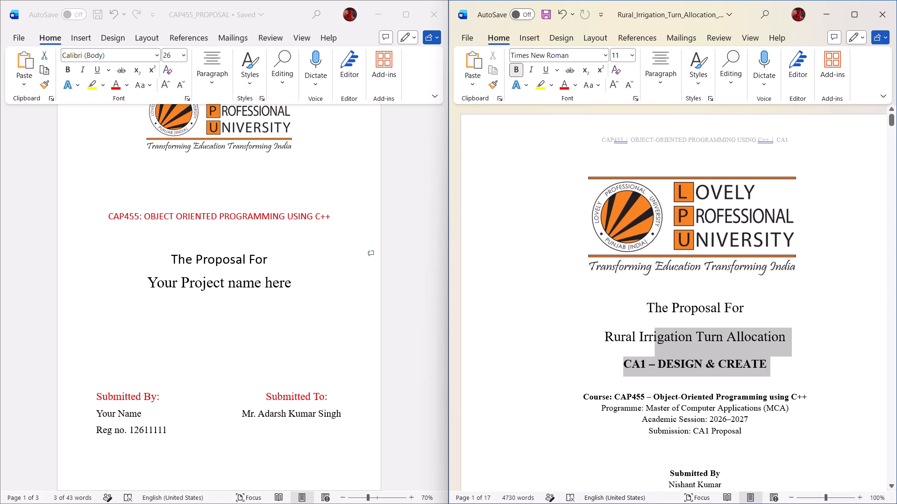
drag(678, 349, 626, 365)
key(ctrl+c)
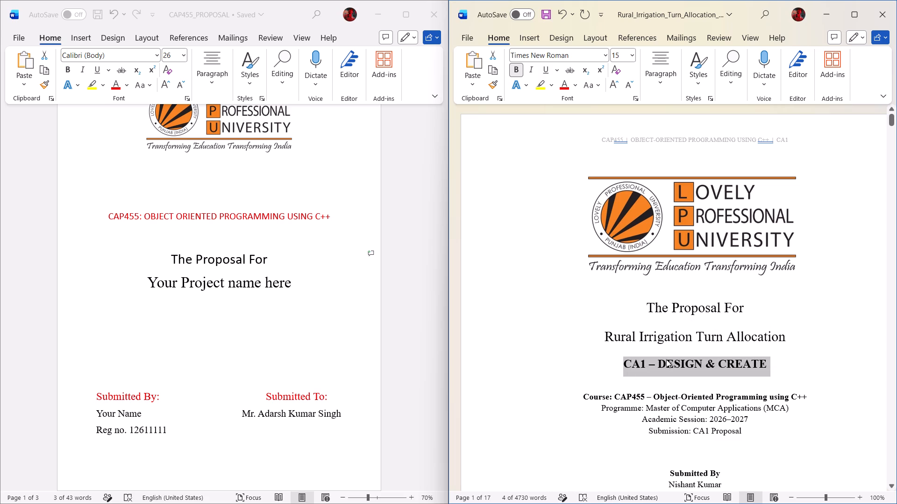
click(711, 289)
click(761, 320)
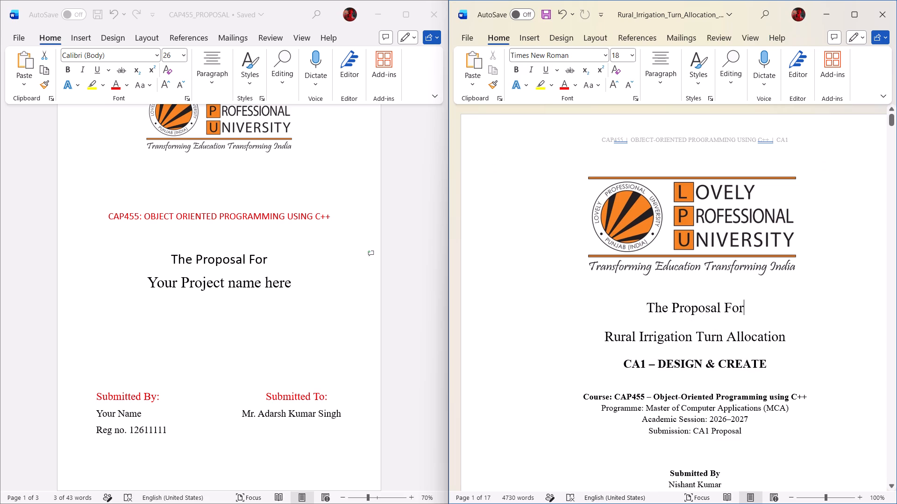
key(ctrl+z)
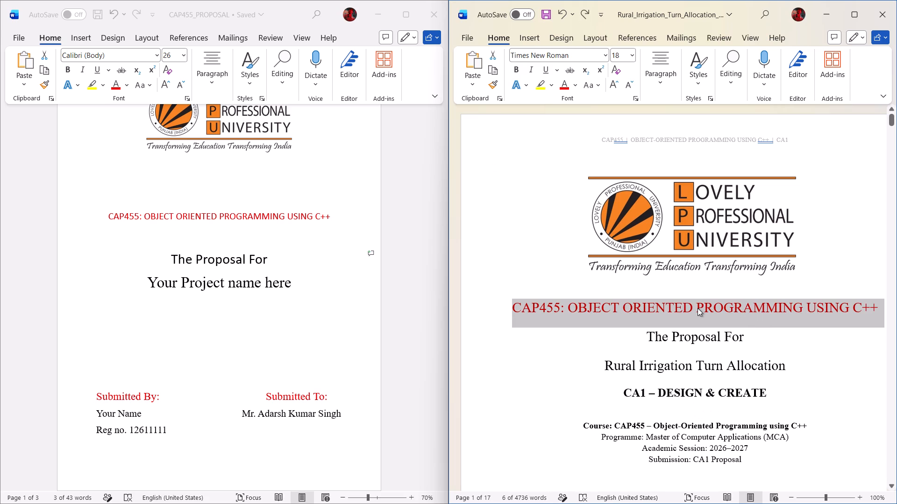
key(ctrl+v)
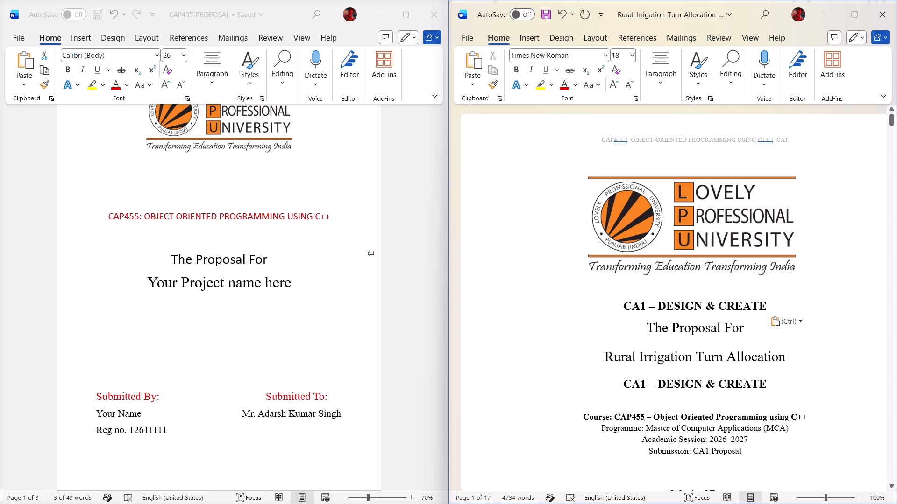
key(Return)
Delete the original "CA1 – DESIGN & CREATE" line under the project name and save the document.
scroll(646, 332, down, 1)
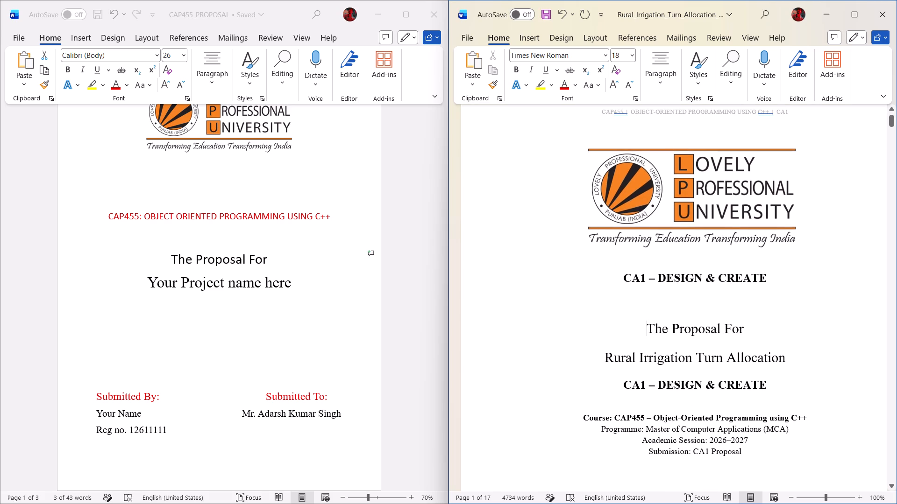
click(795, 366)
drag(775, 388, 802, 354)
key(BackSpace)
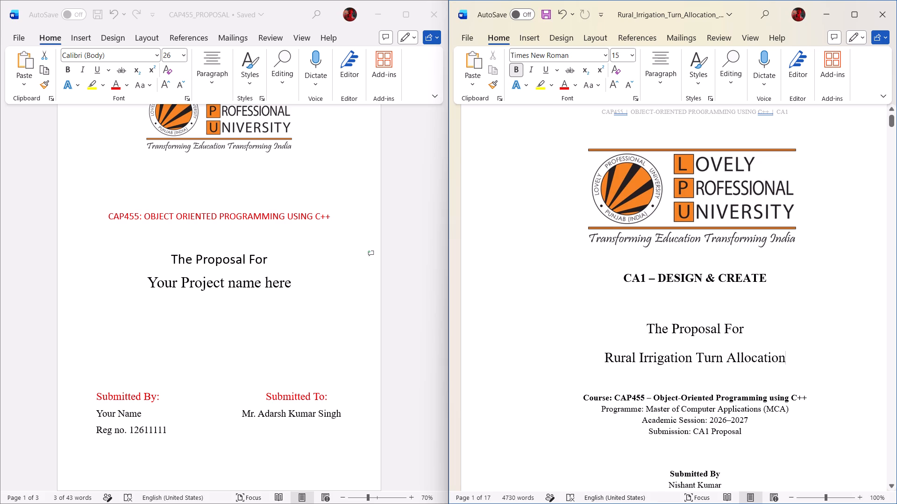
scroll(773, 309, down, 1)
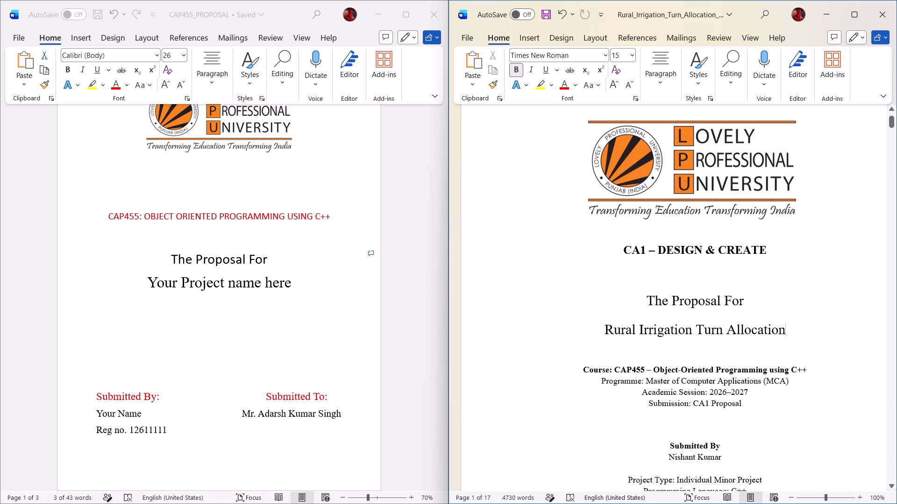
scroll(638, 365, down, 2)
key(ctrl+s)
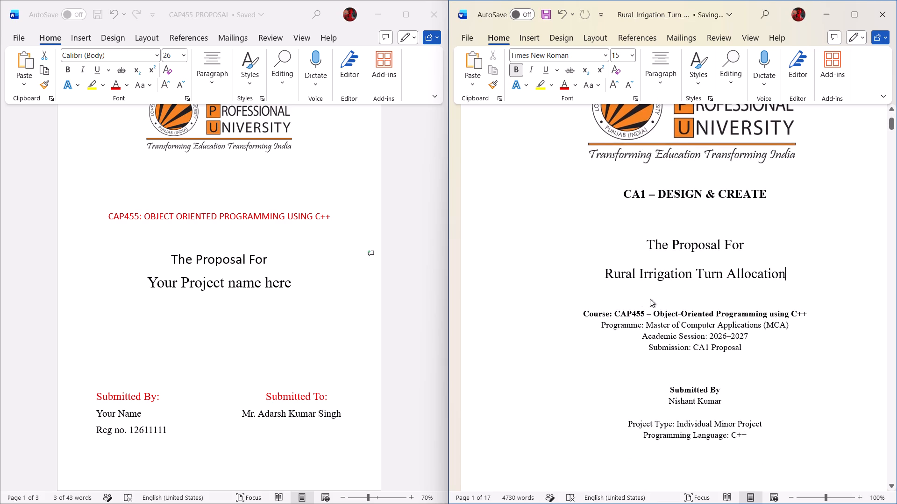
Remove the "Course:" label from the start of the bold CAP455 – Object-Oriented Programming using C++ line.
scroll(694, 308, down, 1)
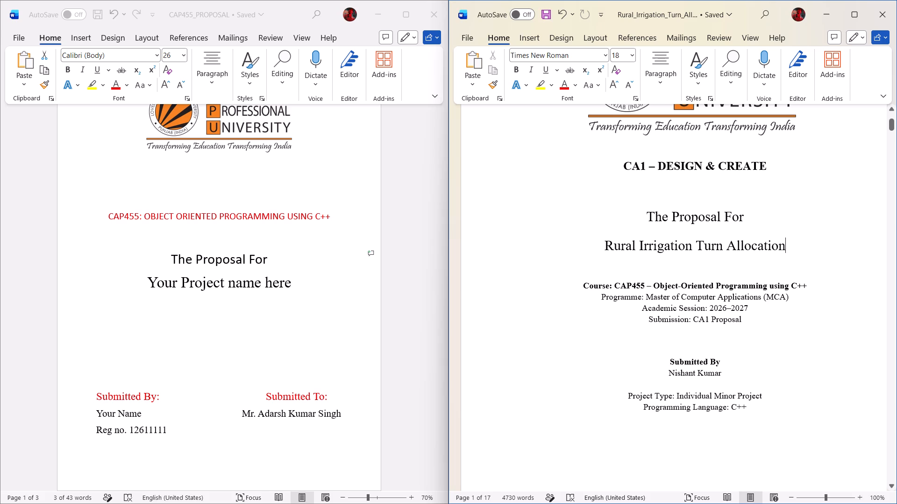
click(613, 287)
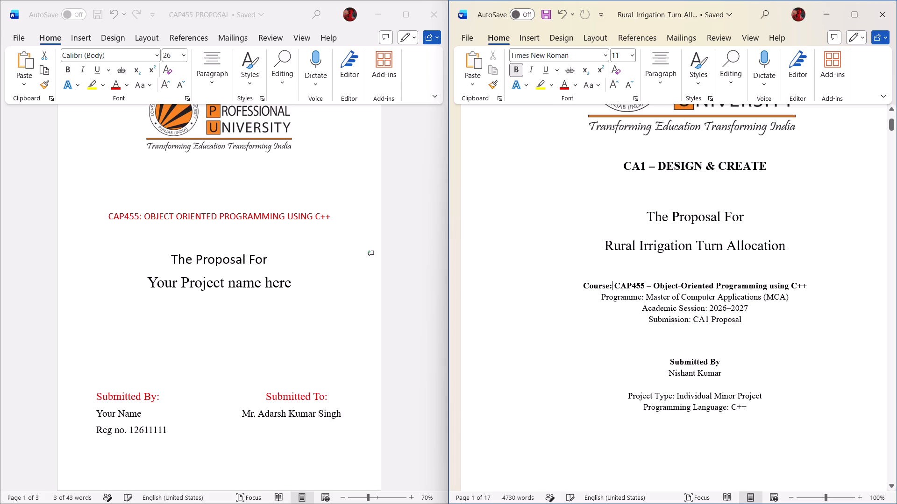
click(616, 286)
key(BackSpace)
key(BackSpace)
key(BackSpace)
key(BackSpace)
key(BackSpace)
key(BackSpace)
key(BackSpace)
key(BackSpace)
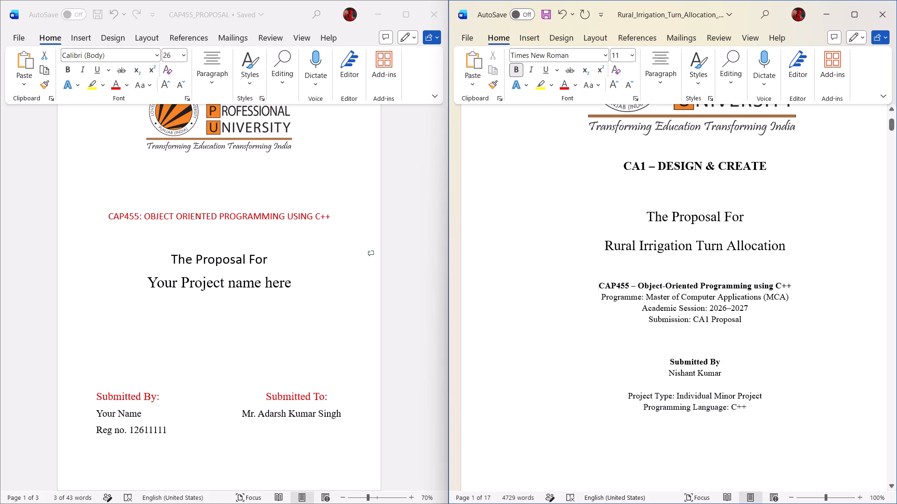
Set the four lines from the bold CAP455 course line through "Submission: CA1 Proposal" to 12 pt and save the document.
drag(754, 327, 606, 284)
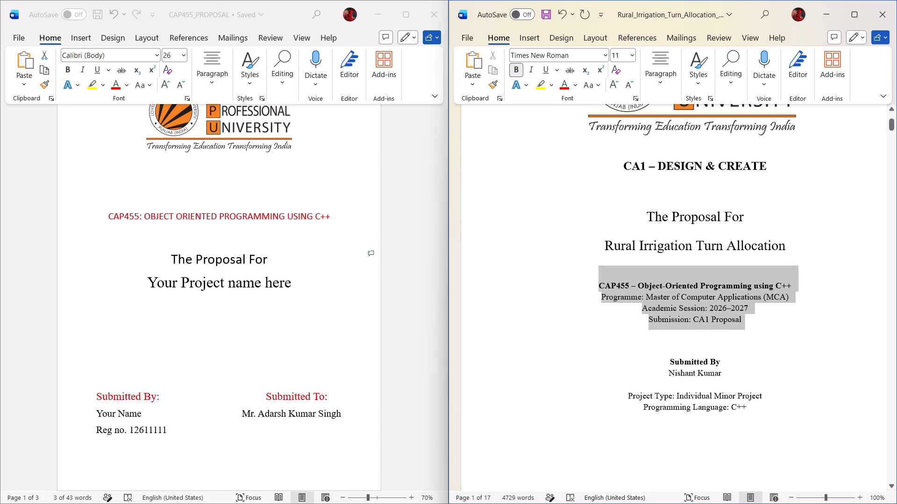
drag(606, 284, 599, 284)
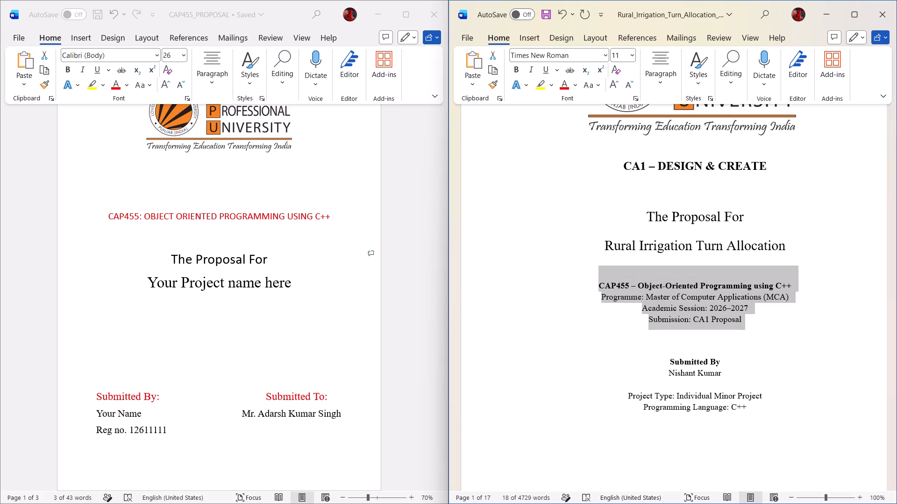
click(618, 58)
text(12)
key(Return)
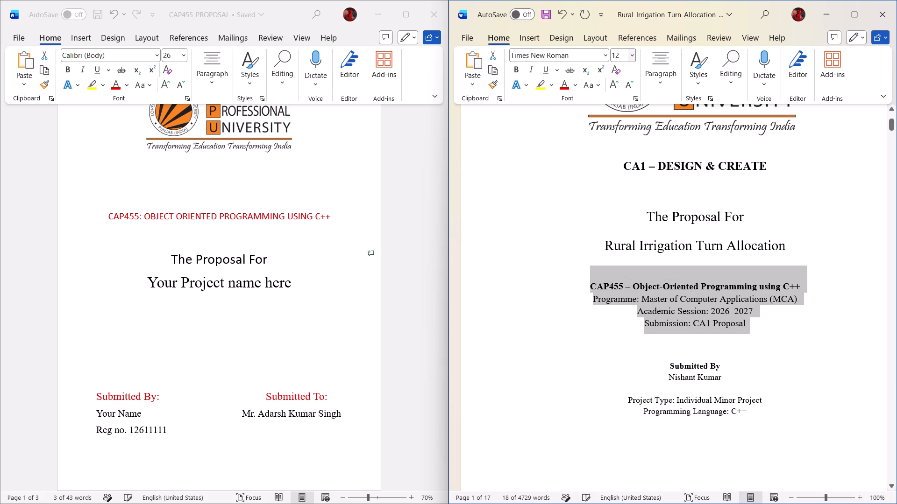
click(787, 315)
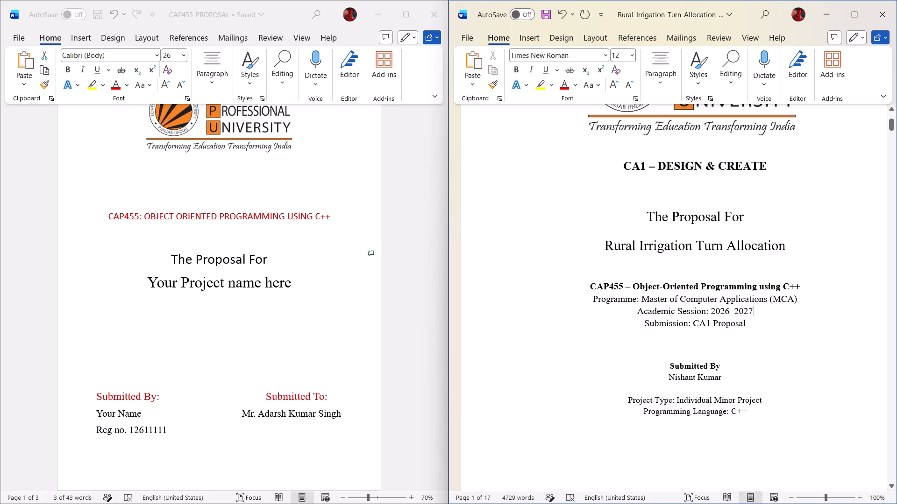
key(ctrl+s)
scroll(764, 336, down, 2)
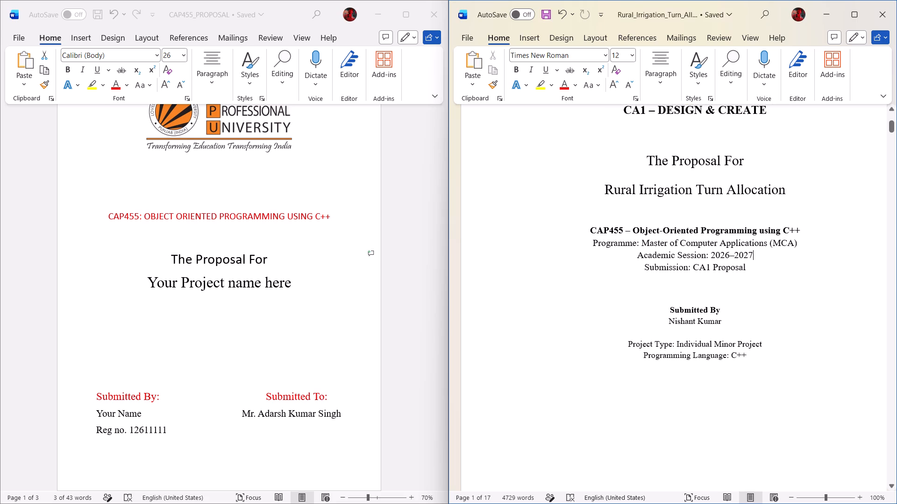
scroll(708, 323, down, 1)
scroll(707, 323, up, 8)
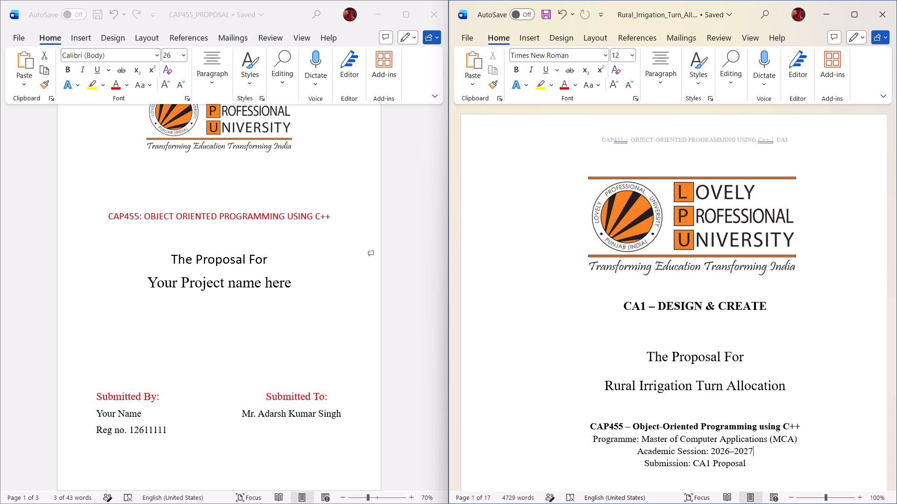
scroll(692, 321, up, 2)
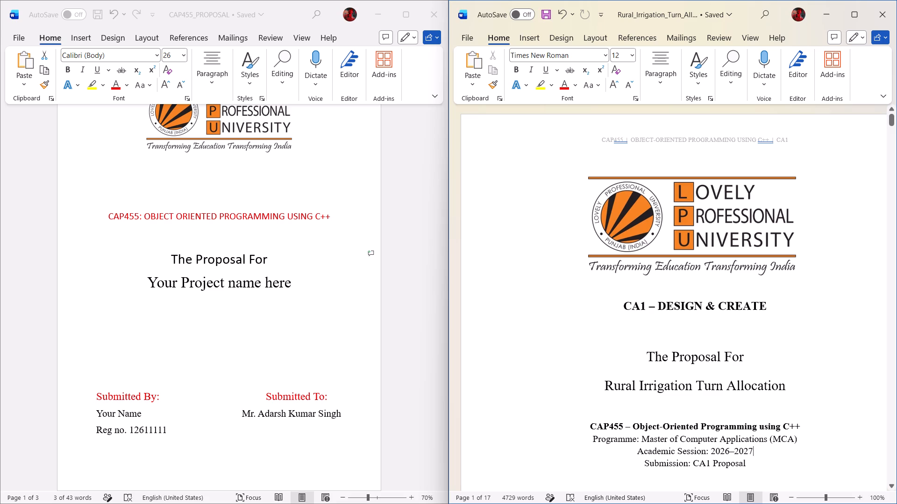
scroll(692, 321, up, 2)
Delete the "CA1 – DESIGN & CREATE" heading under the logo, keep blank lines above "The Proposal For", and save the document.
scroll(693, 317, down, 3)
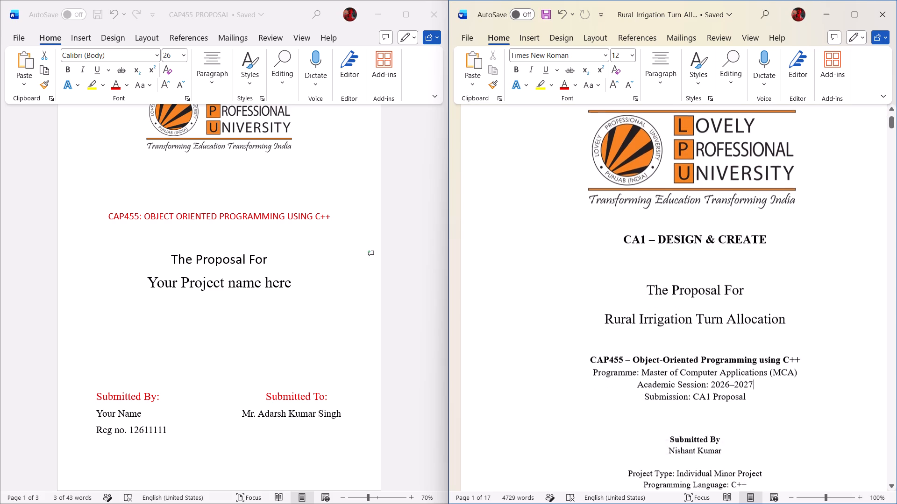
scroll(706, 287, down, 2)
scroll(691, 287, up, 3)
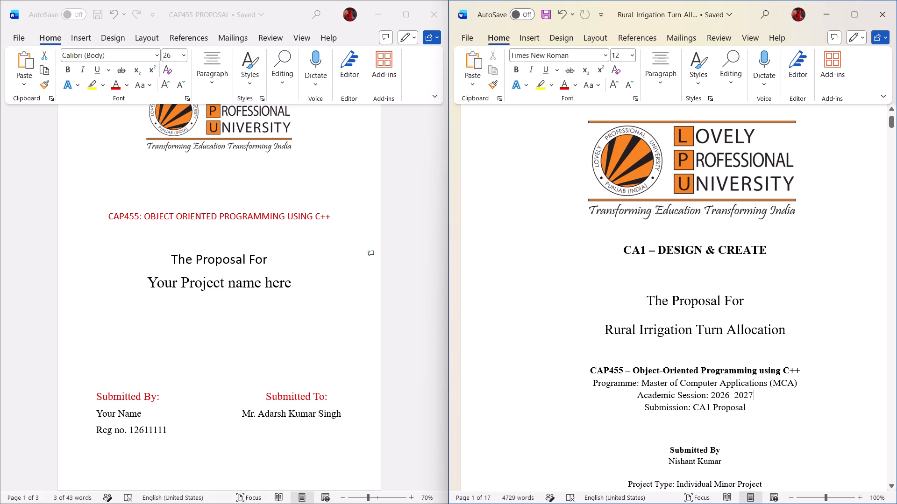
scroll(885, 294, down, 3)
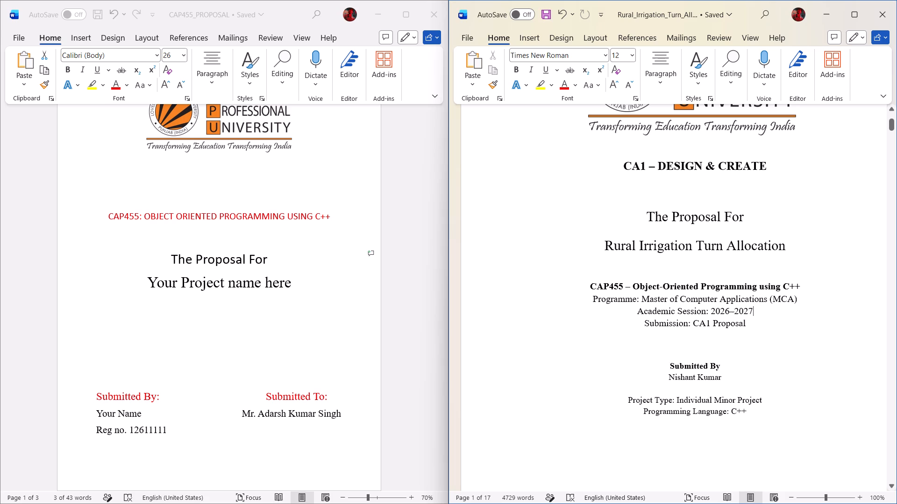
drag(777, 171, 615, 174)
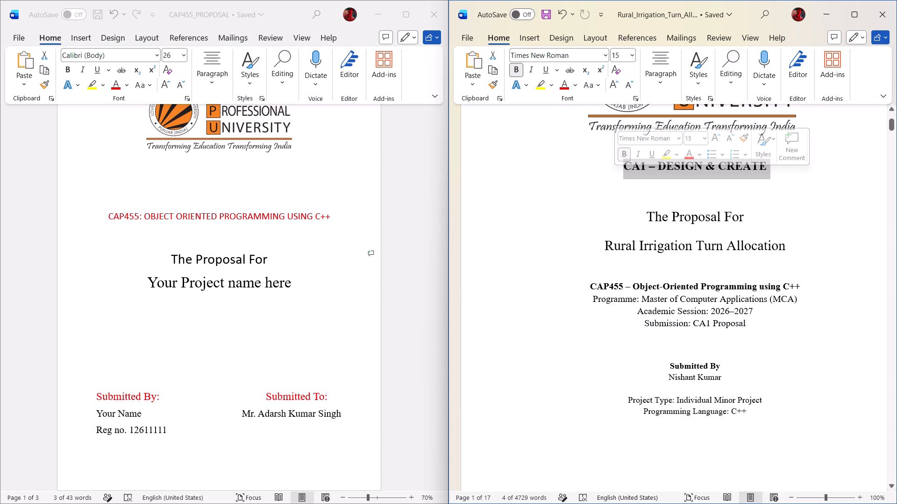
key(BackSpace)
key(BackSpace)
key(BackSpace)
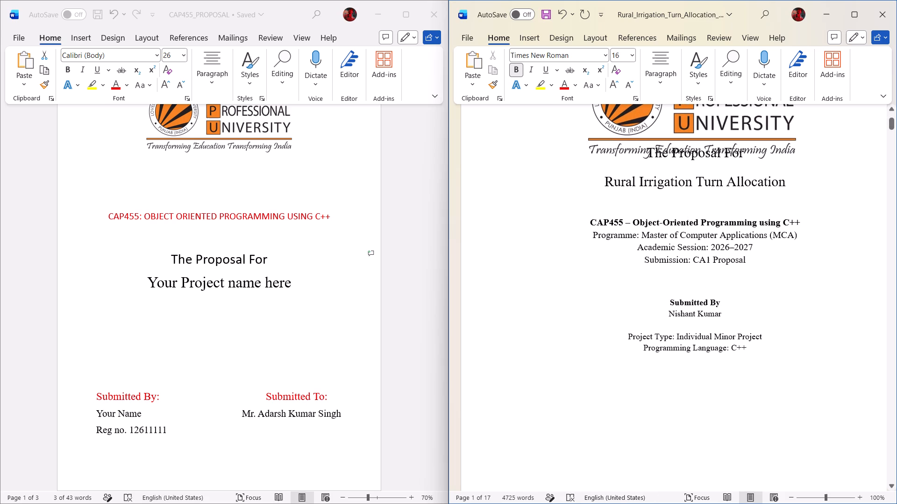
key(Return)
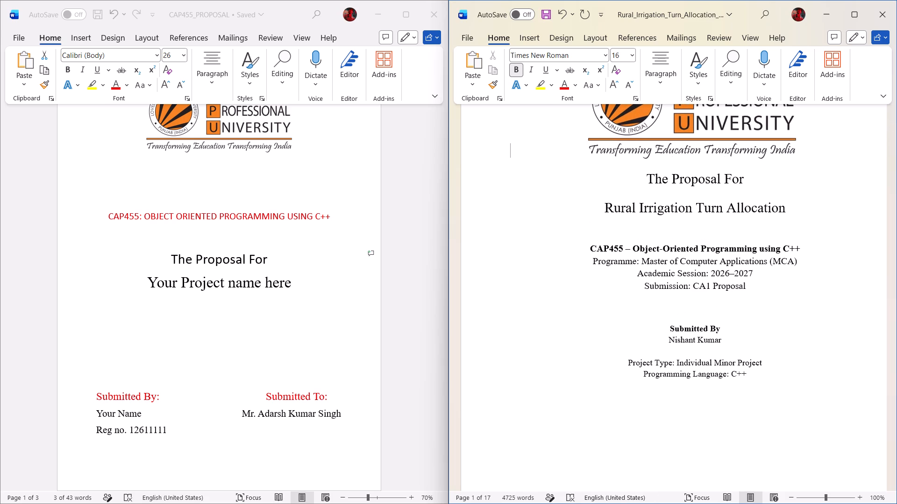
scroll(620, 193, up, 1)
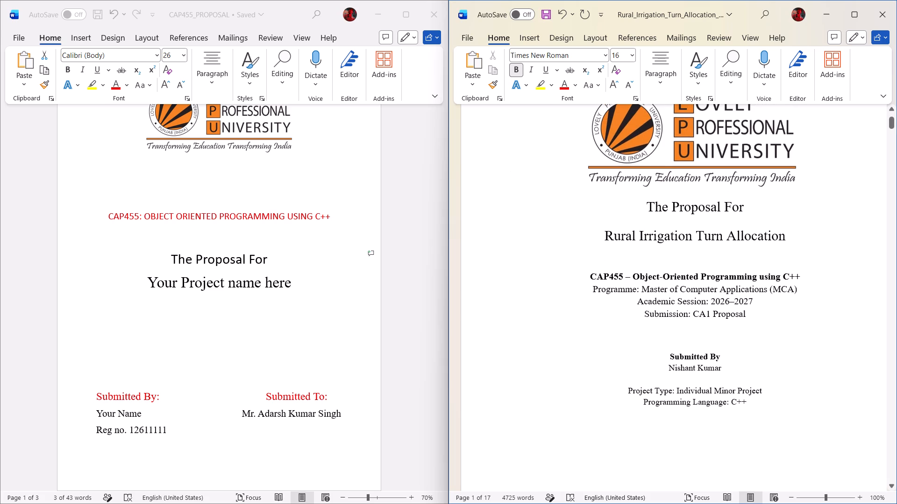
key(Return)
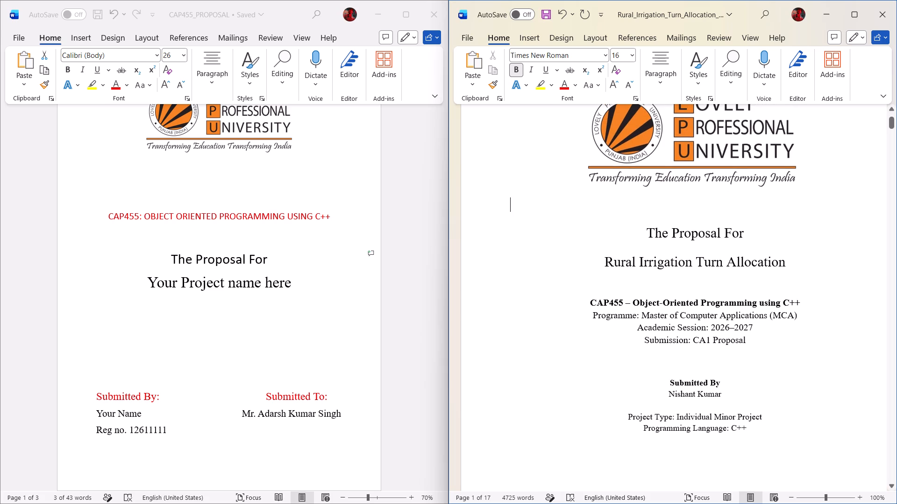
key(ctrl+s)
Copy the red "CAP455: OBJECT ORIENTED PROGRAMMING USING C++" line from the CAP455_PROPOSAL template onto the blank line below the proposal's logo.
scroll(797, 300, up, 2)
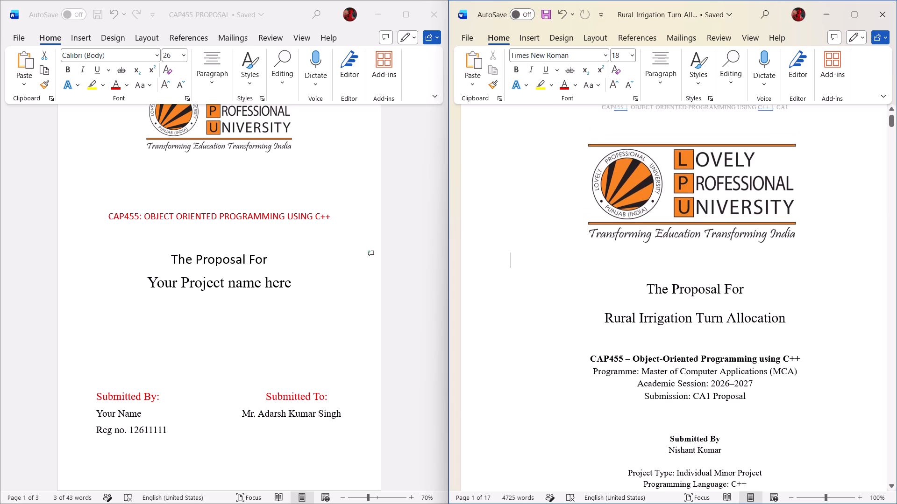
click(804, 357)
click(341, 216)
drag(332, 214, 107, 213)
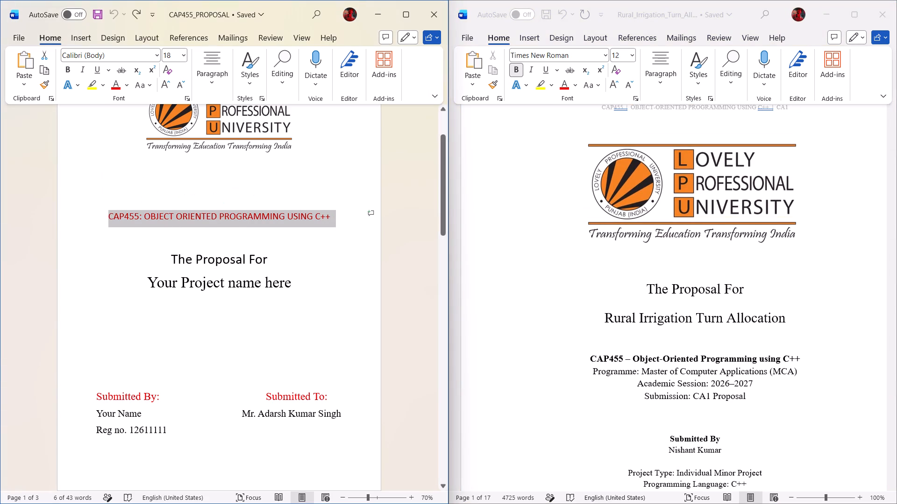
key(ctrl+c)
click(655, 257)
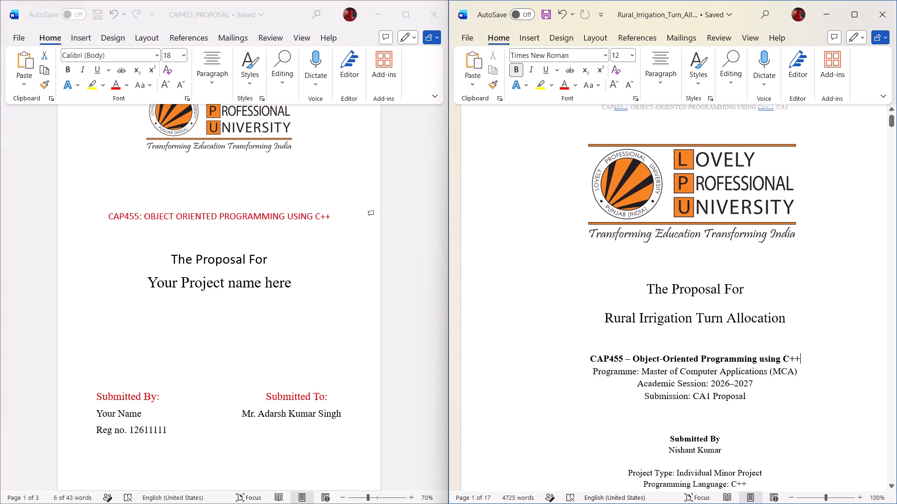
click(678, 261)
key(ctrl+v)
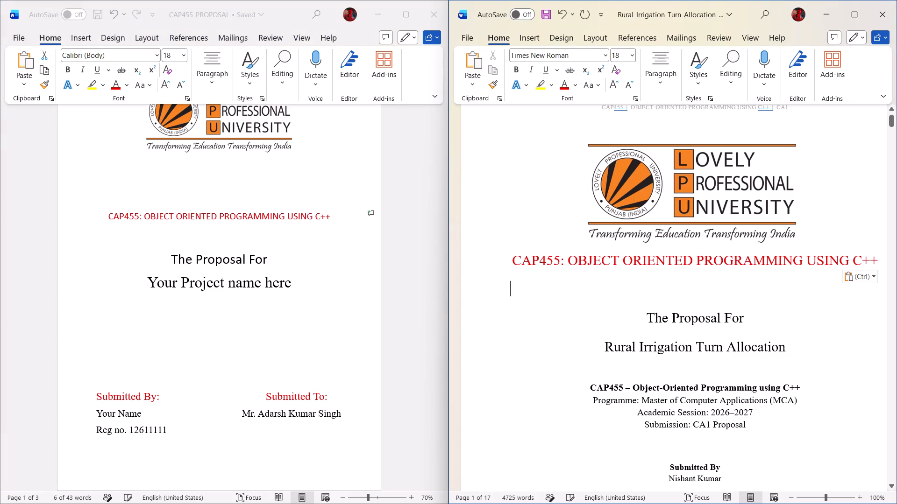
Insert a blank line between the logo and the red CAP455 course line, and save the document.
click(513, 267)
click(570, 259)
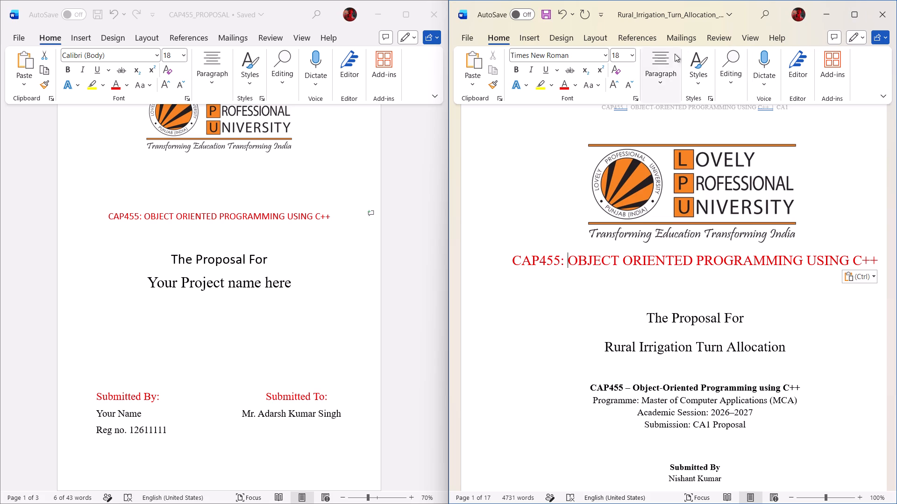
click(657, 86)
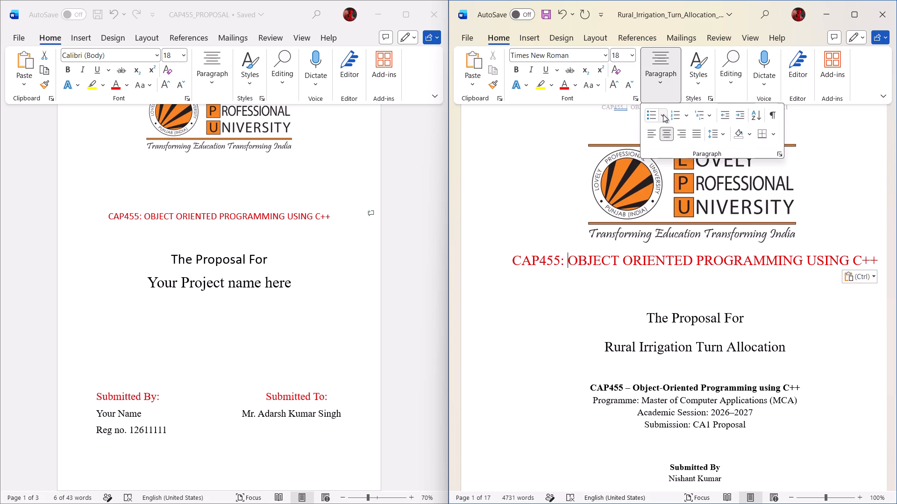
click(664, 267)
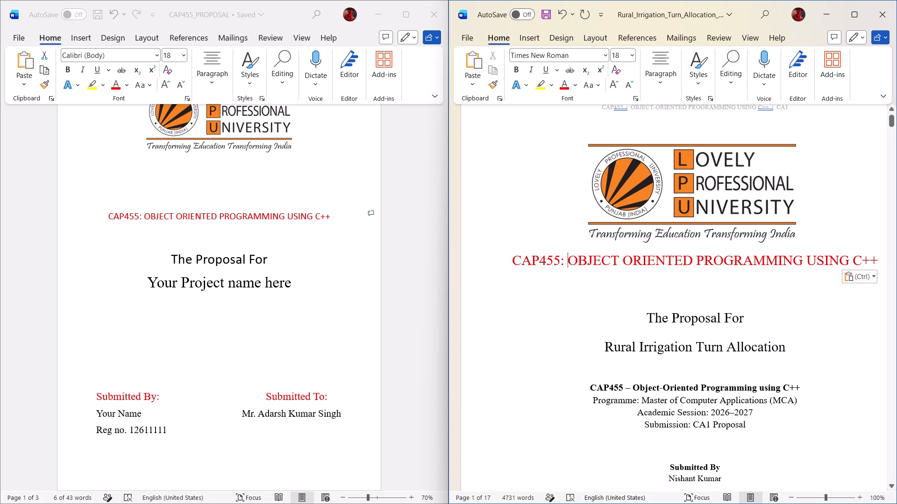
click(516, 265)
key(Return)
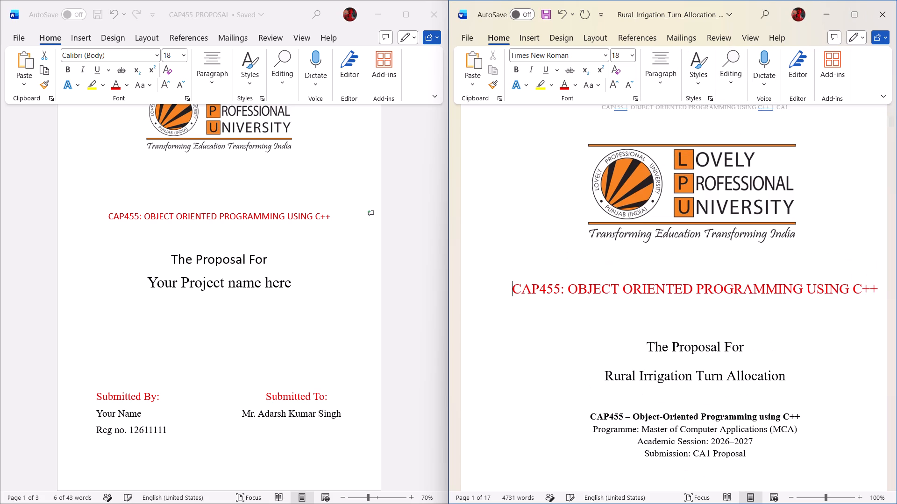
key(ctrl+s)
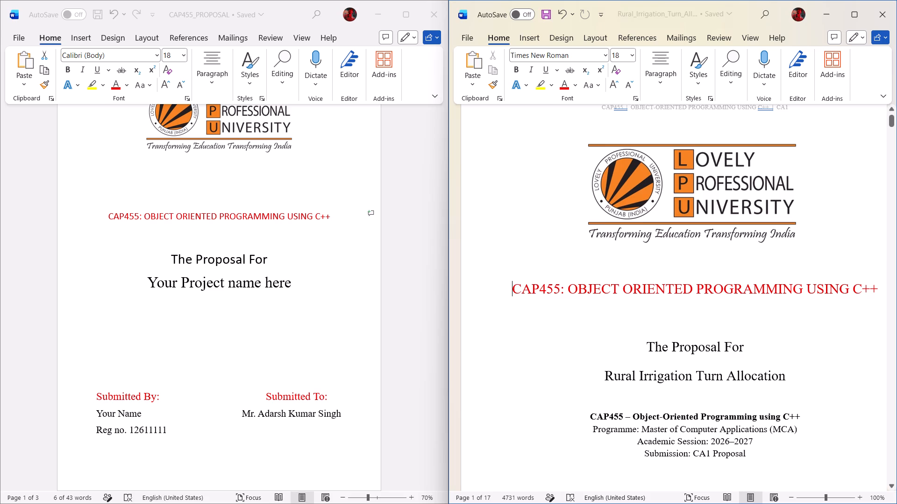
Remove the blank line between the red CAP455 course line and "The Proposal For".
scroll(628, 276, down, 2)
click(678, 266)
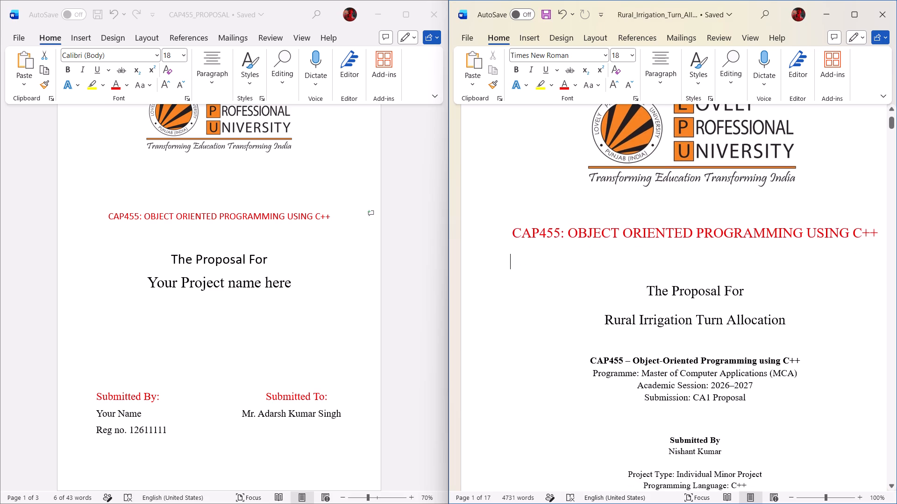
key(BackSpace)
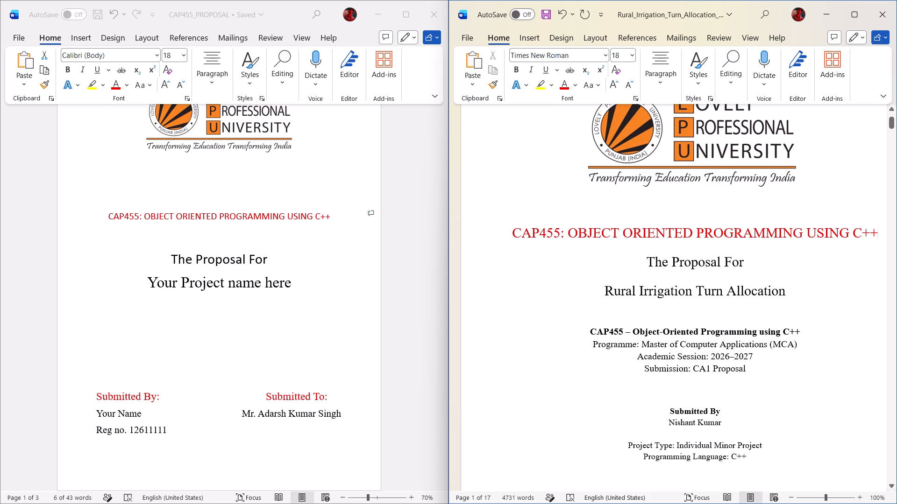
Delete the bold "CAP455 – Object-Oriented Programming using C++" line, leaving one blank line between the project name and the Programme line.
drag(808, 330, 591, 331)
key(BackSpace)
key(BackSpace)
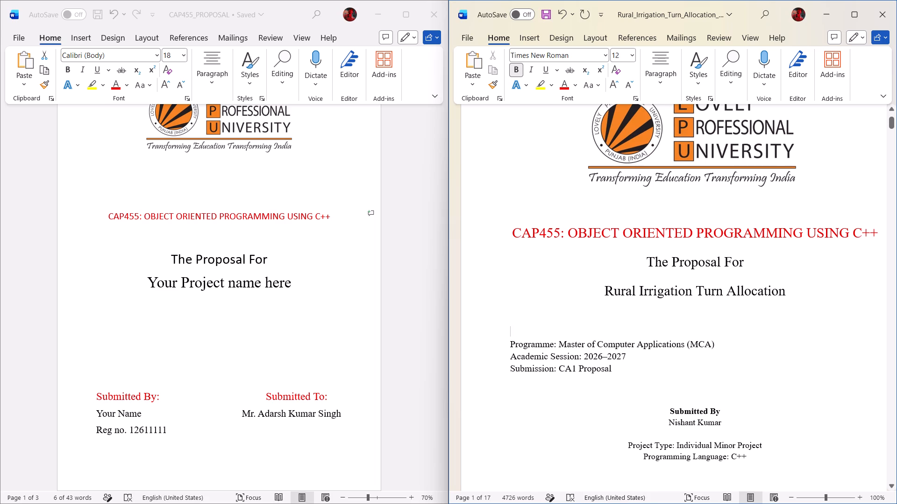
key(BackSpace)
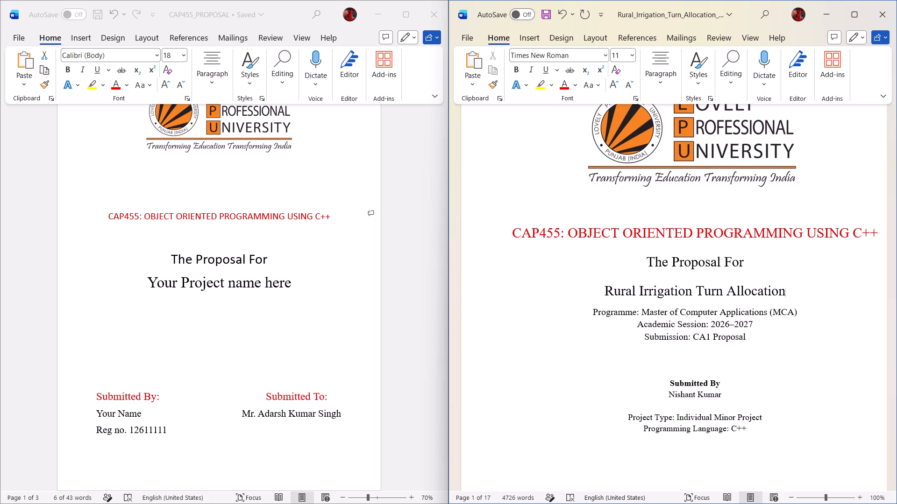
key(Return)
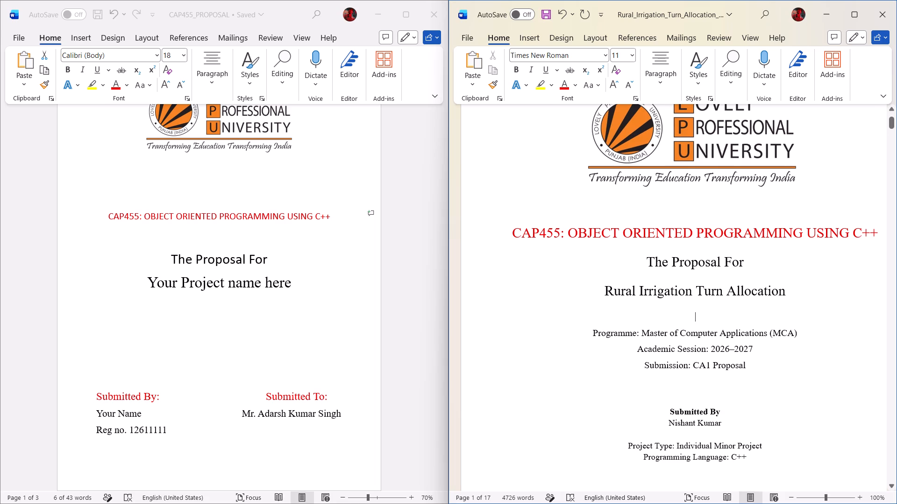
Remove the "Programme:" label in front of "Master of Computer Applications (MCA)".
drag(642, 331, 612, 327)
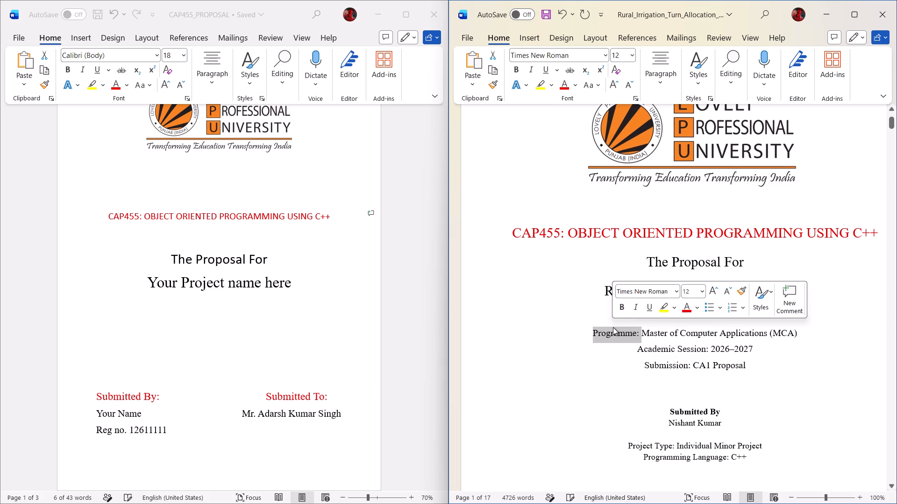
key(BackSpace)
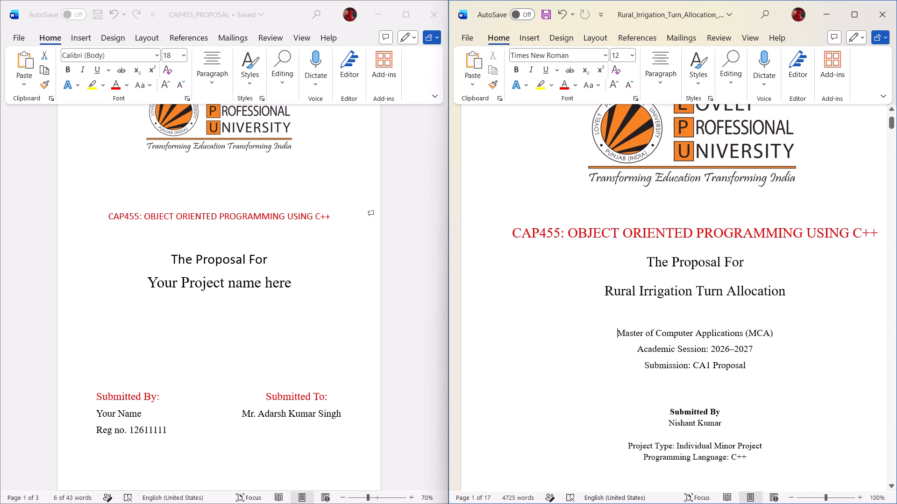
Place the text cursor at the end of the student name under "Submitted By".
scroll(765, 366, down, 1)
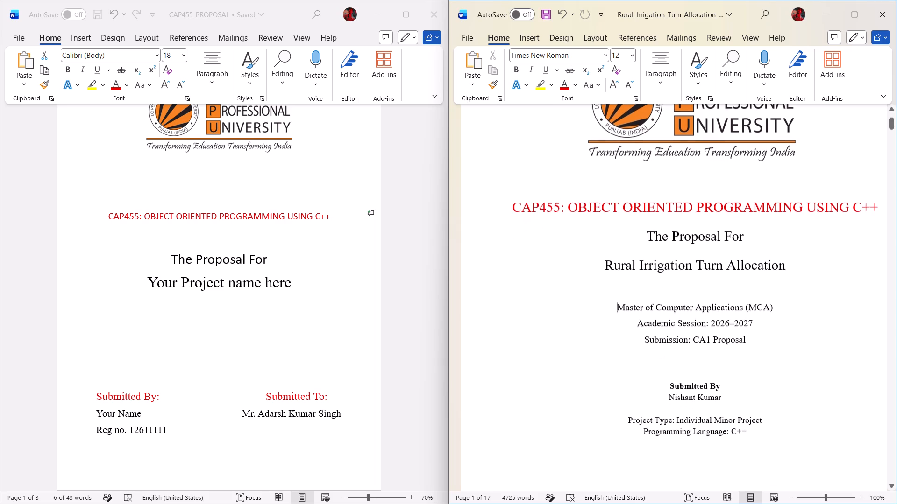
scroll(771, 338, down, 2)
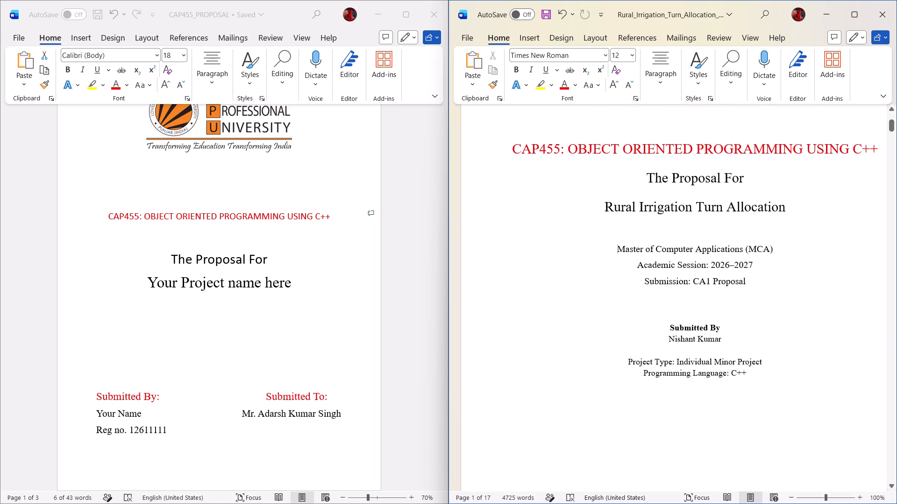
click(725, 340)
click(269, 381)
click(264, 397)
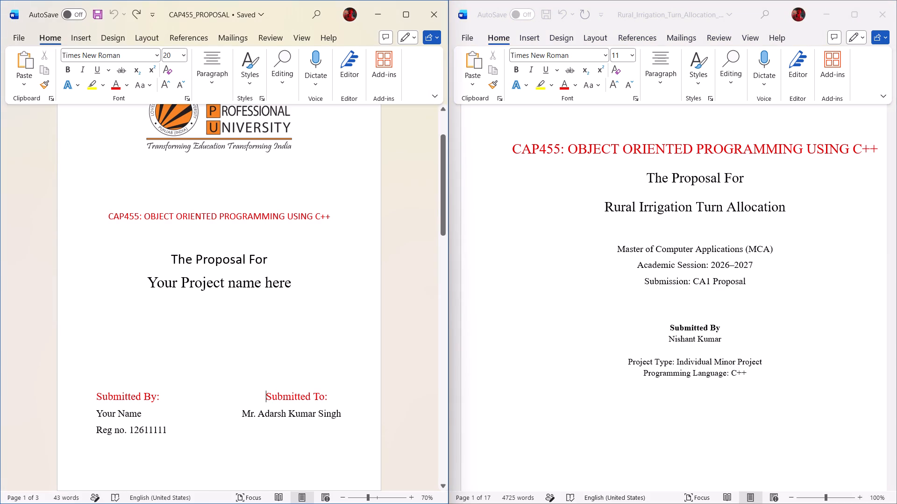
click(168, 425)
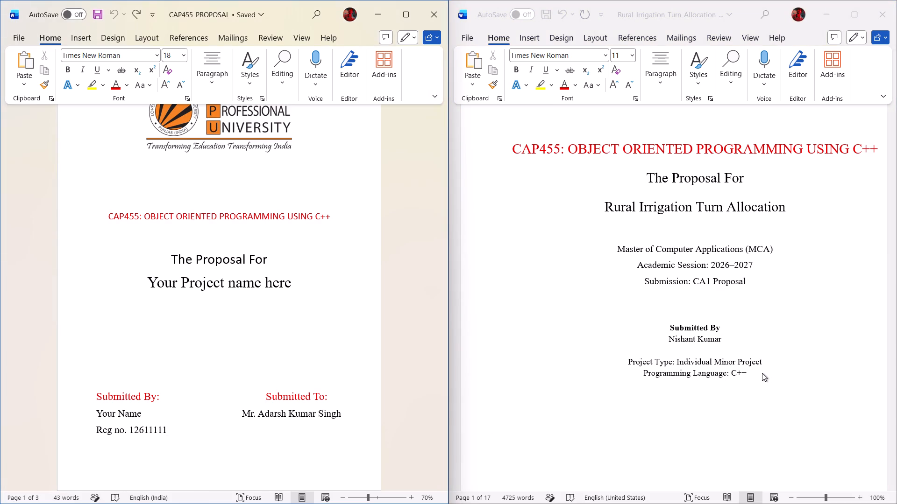
Delete the cover page block from "Submitted By" through "Programming Language: C++" beneath the Submission line, including the student name and project type.
drag(758, 373, 692, 363)
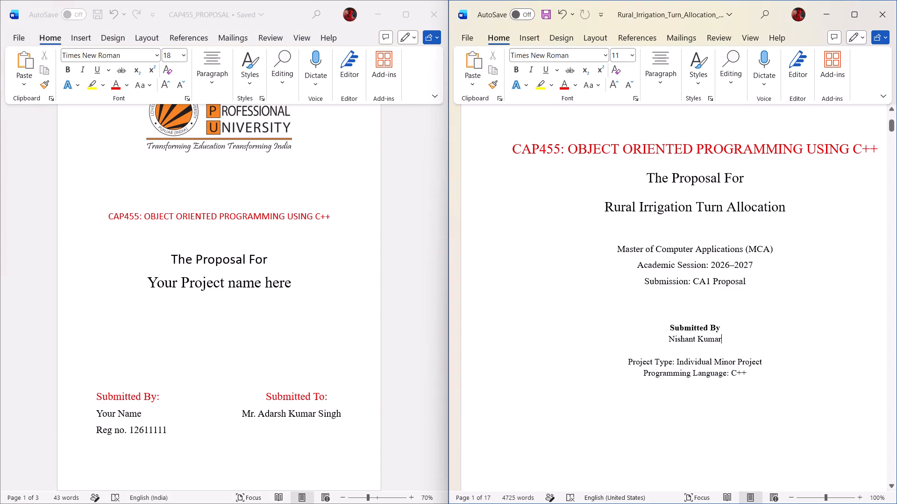
drag(692, 363, 694, 363)
drag(749, 376, 669, 327)
key(BackSpace)
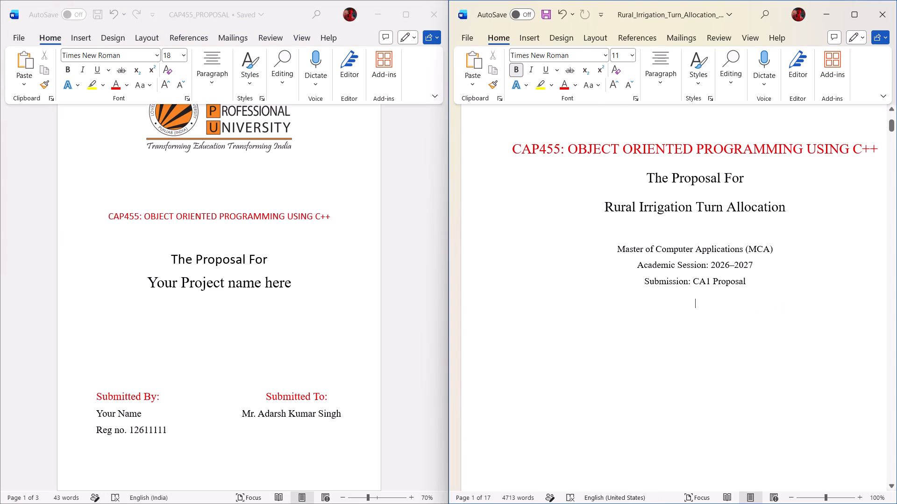
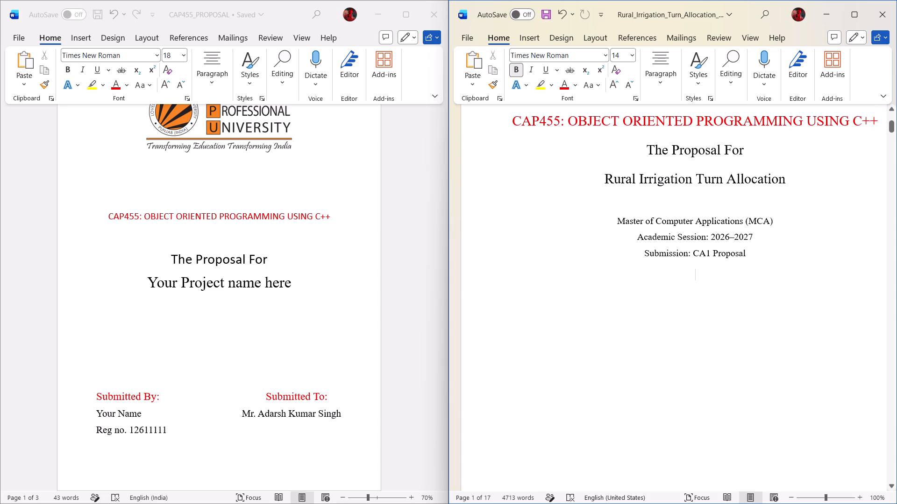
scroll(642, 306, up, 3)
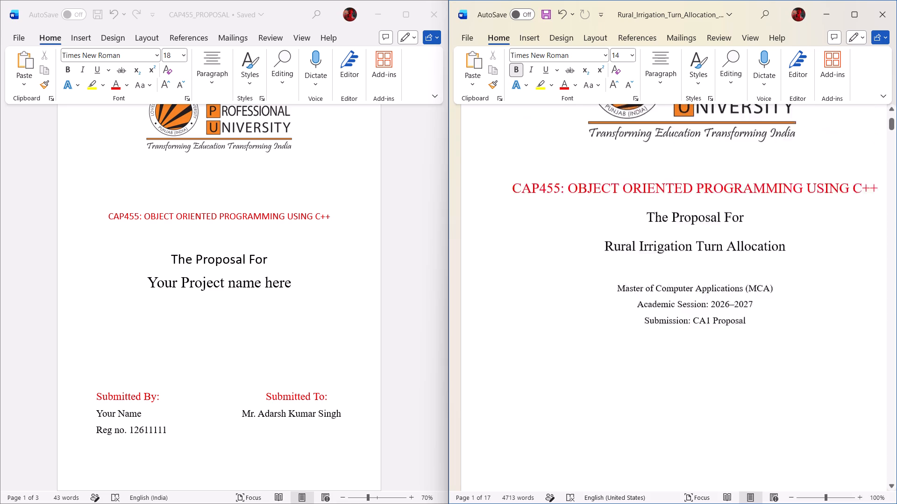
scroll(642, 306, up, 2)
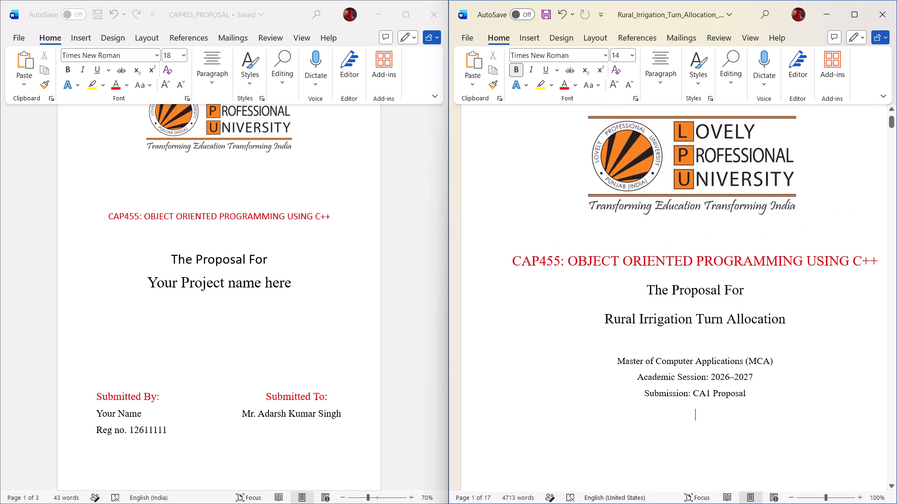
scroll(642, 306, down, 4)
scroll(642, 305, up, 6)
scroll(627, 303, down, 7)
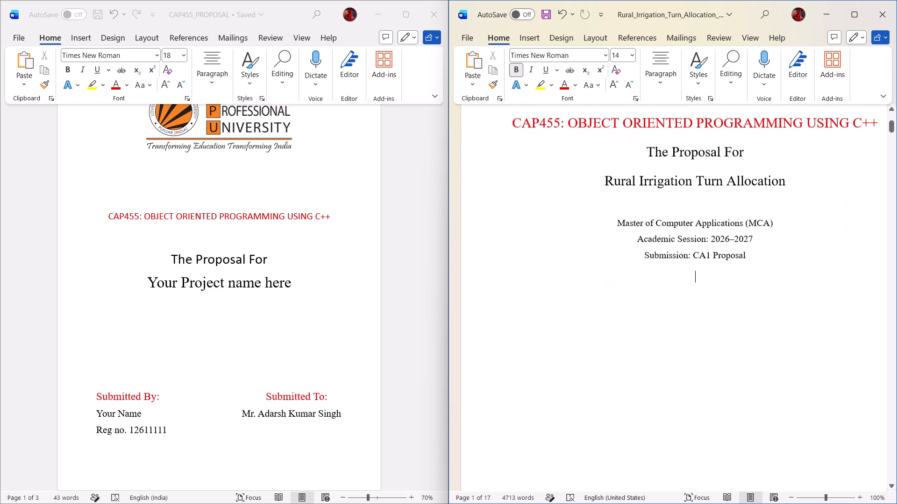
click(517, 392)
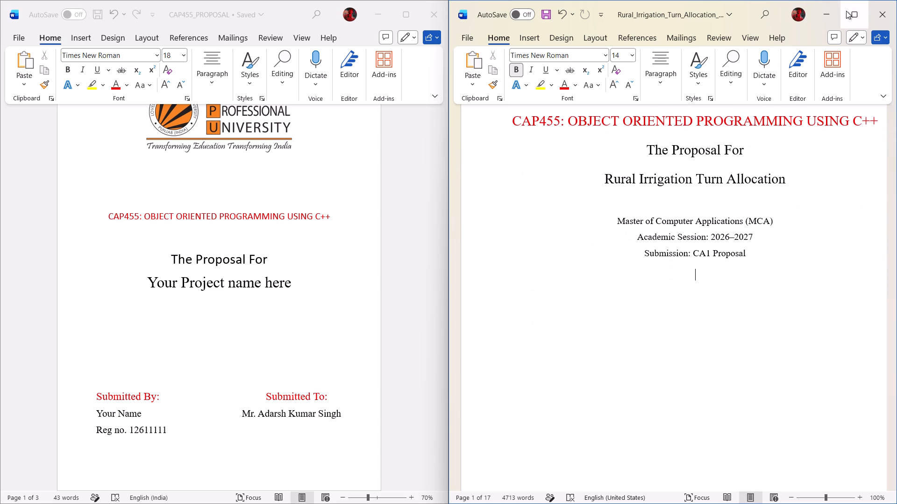
Maximize the Rural Irrigation Turn Allocation proposal window and bring up the tools for inserting objects on the title page.
click(846, 11)
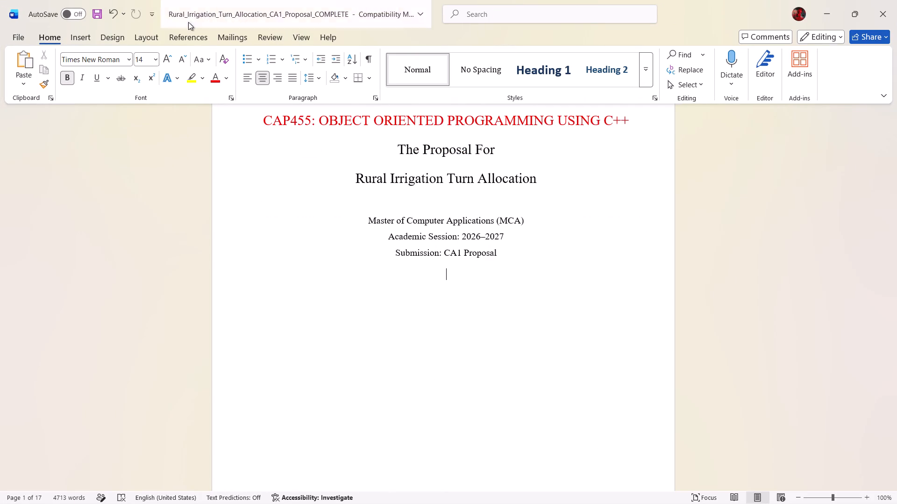
click(83, 42)
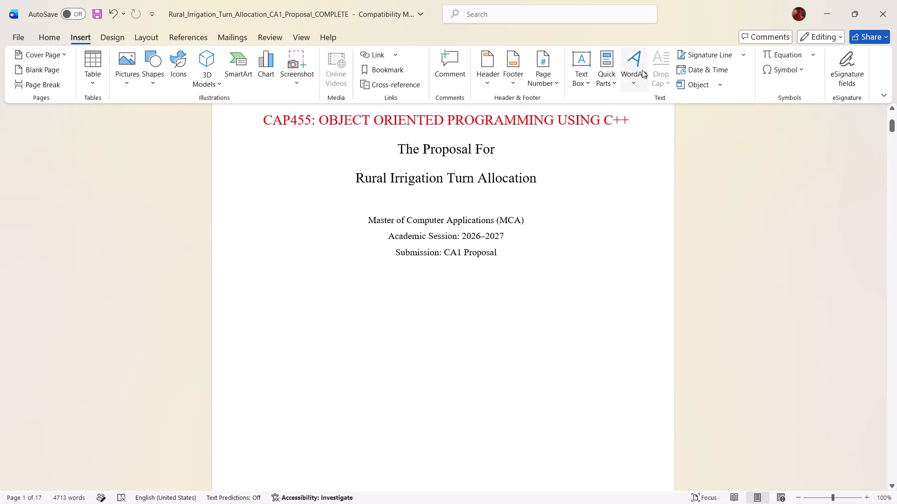
Draw a text box about 7.4 cm wide and 3.8 cm high at the title page's lower left, ready for text entry.
click(580, 66)
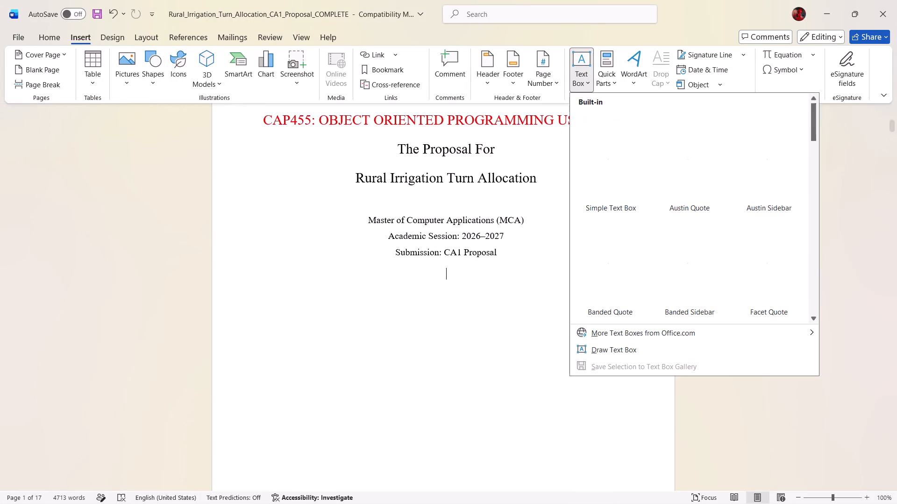
click(610, 351)
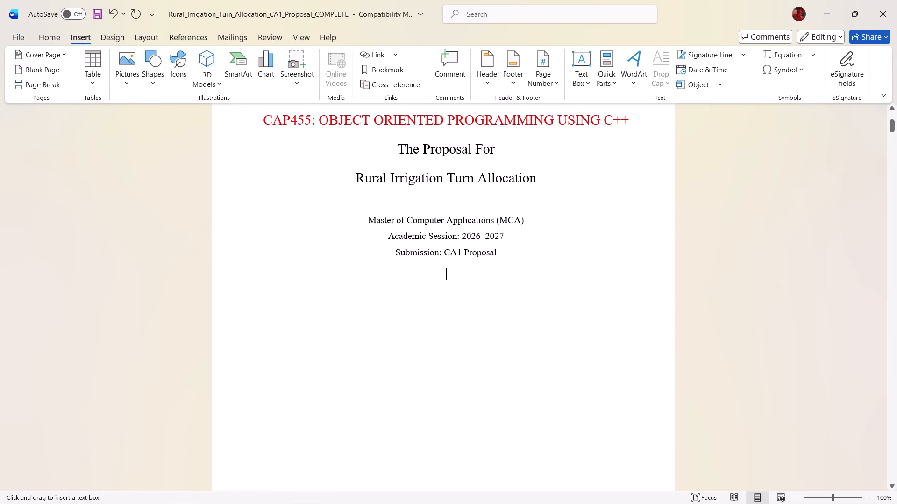
scroll(305, 302, down, 4)
drag(256, 306, 357, 402)
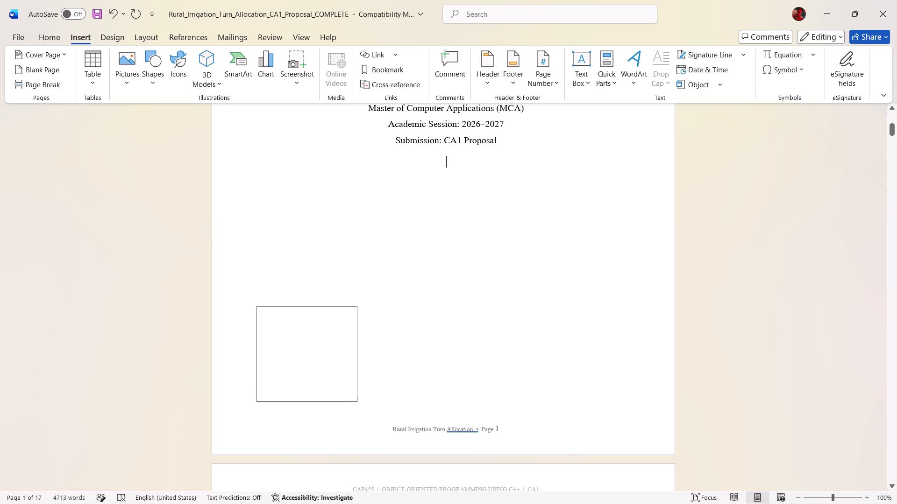
drag(357, 402, 419, 391)
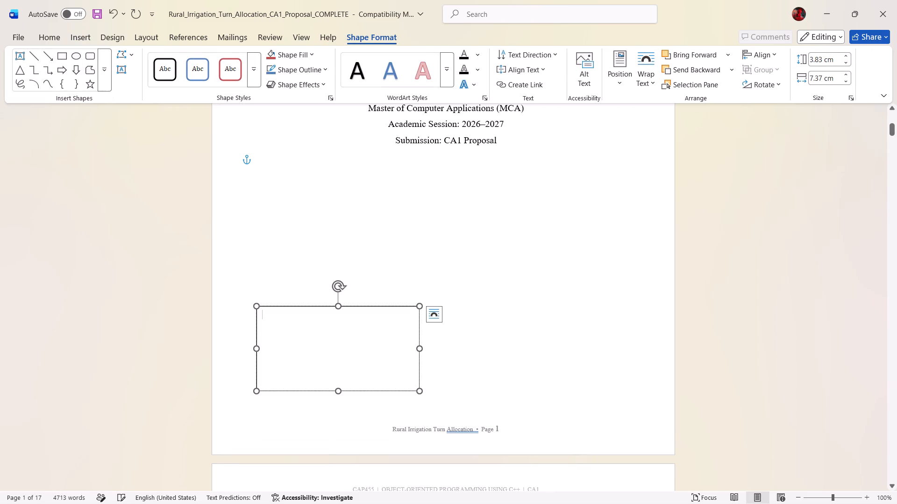
click(287, 323)
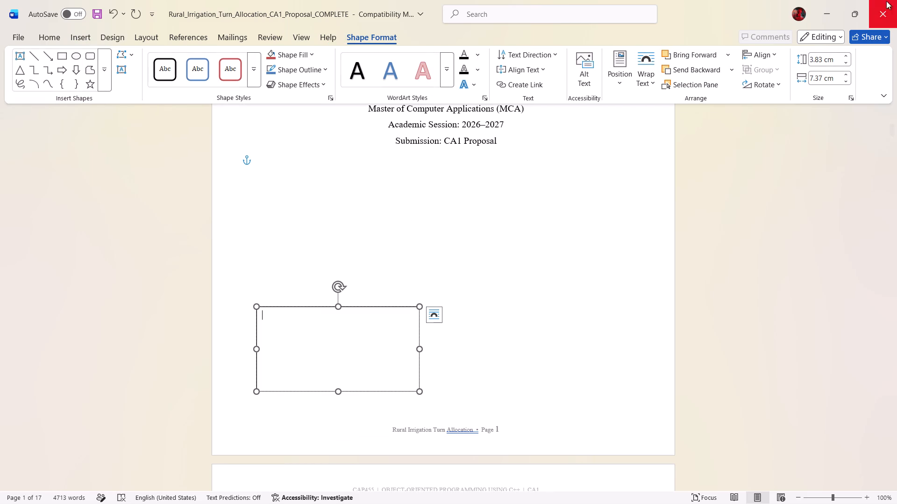
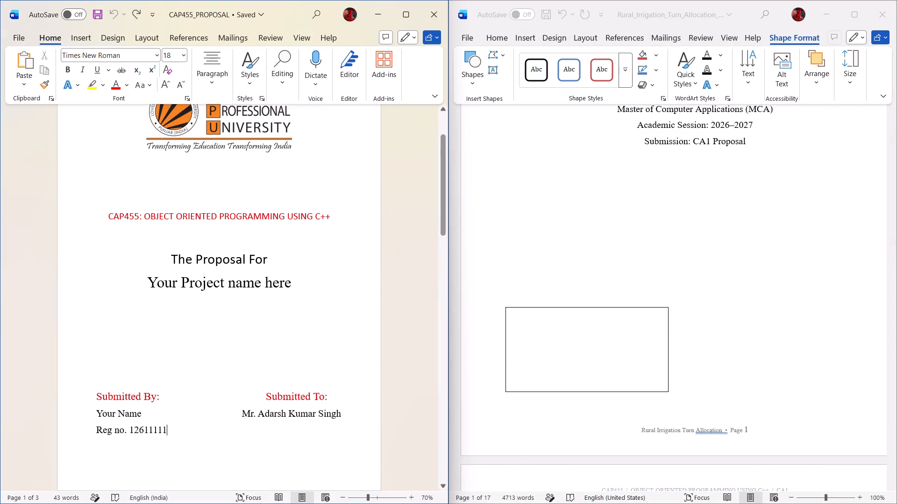
Enter the heading "Submitted By:" in the empty text box on the title page, with the student's name on the line below.
scroll(240, 289, down, 1)
click(529, 317)
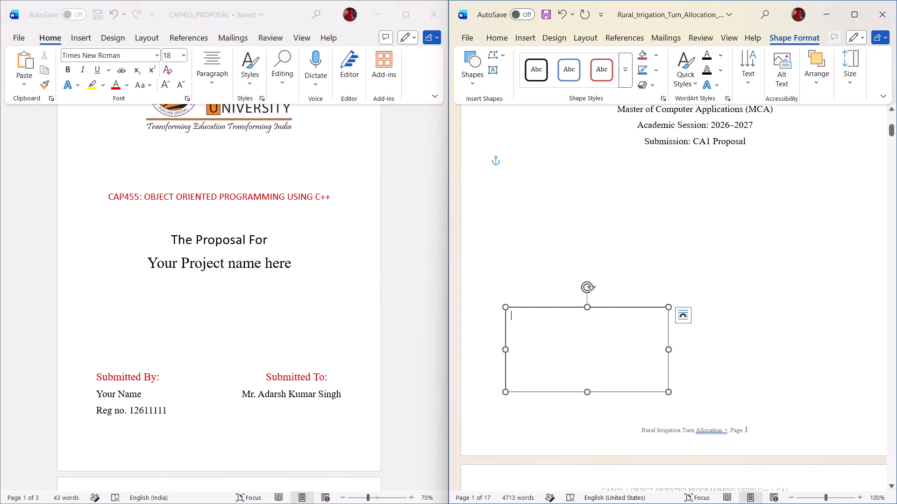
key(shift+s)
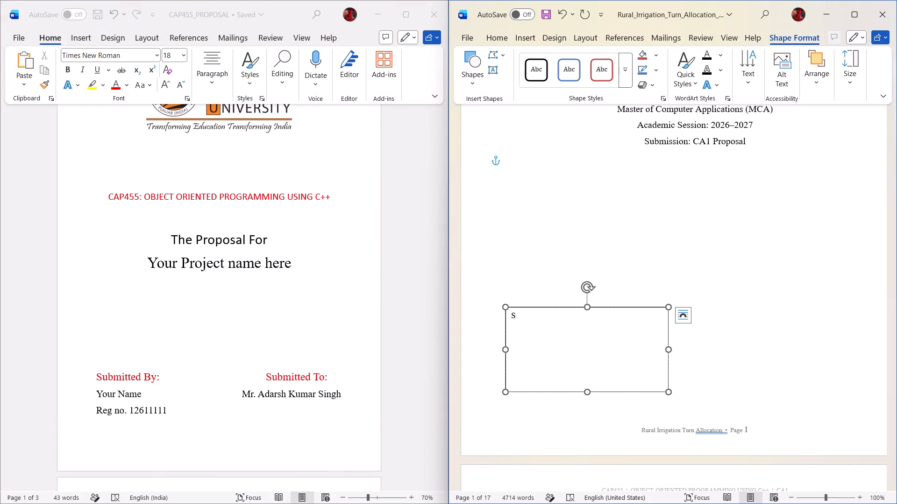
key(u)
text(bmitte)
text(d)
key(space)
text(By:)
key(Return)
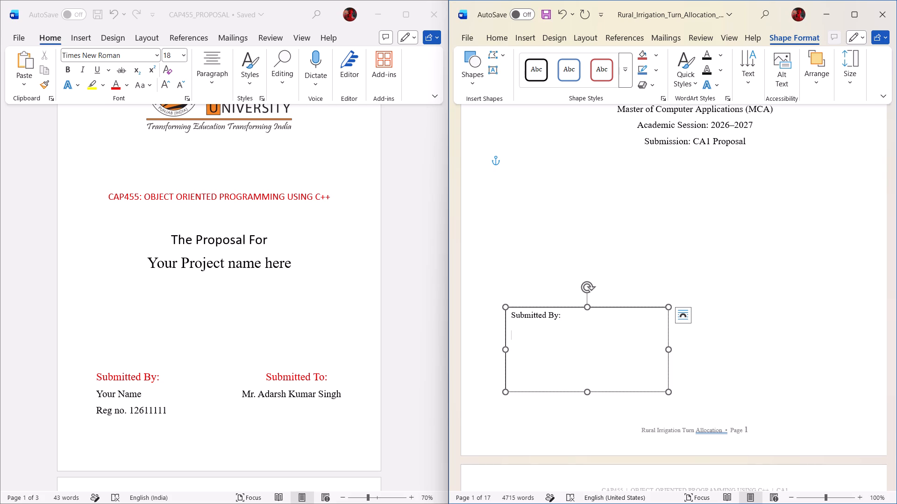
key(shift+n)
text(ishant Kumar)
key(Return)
Add a "Reg No.:" line with the student's registration number below the name in the text box.
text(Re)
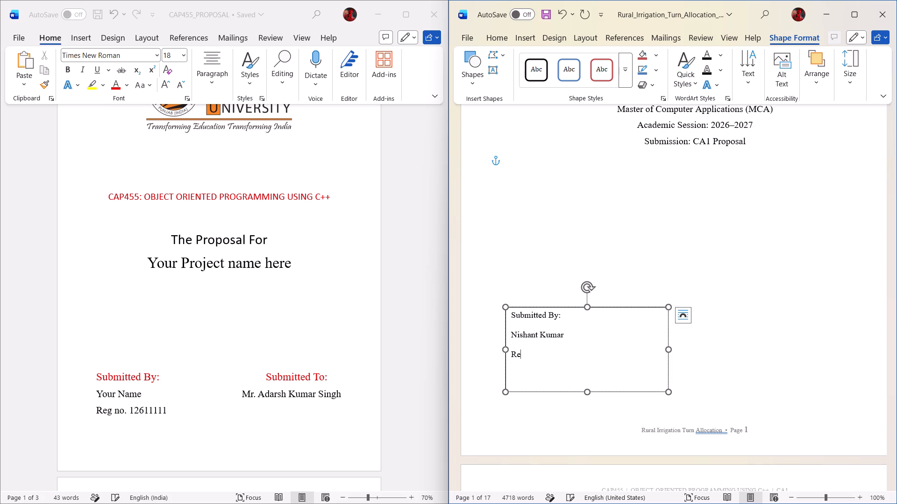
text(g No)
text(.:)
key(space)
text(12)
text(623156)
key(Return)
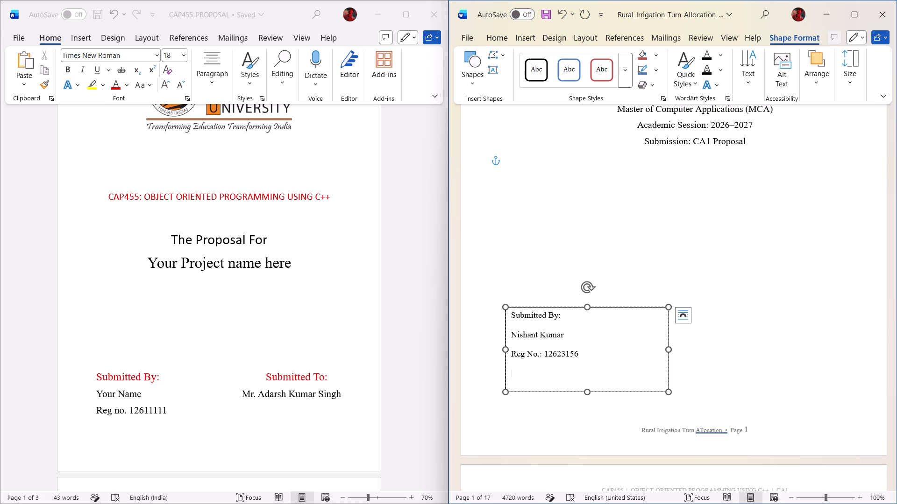
Add a "Roll No.:" line with the student's roll number in capitals below the registration number.
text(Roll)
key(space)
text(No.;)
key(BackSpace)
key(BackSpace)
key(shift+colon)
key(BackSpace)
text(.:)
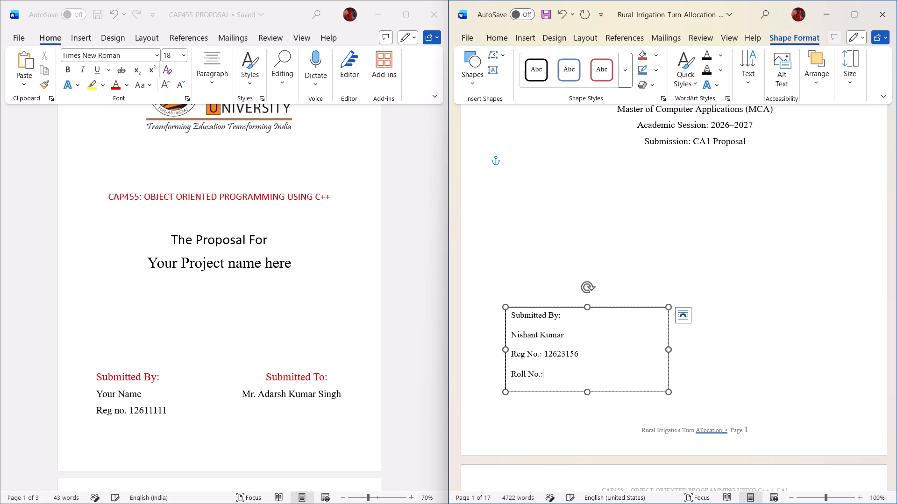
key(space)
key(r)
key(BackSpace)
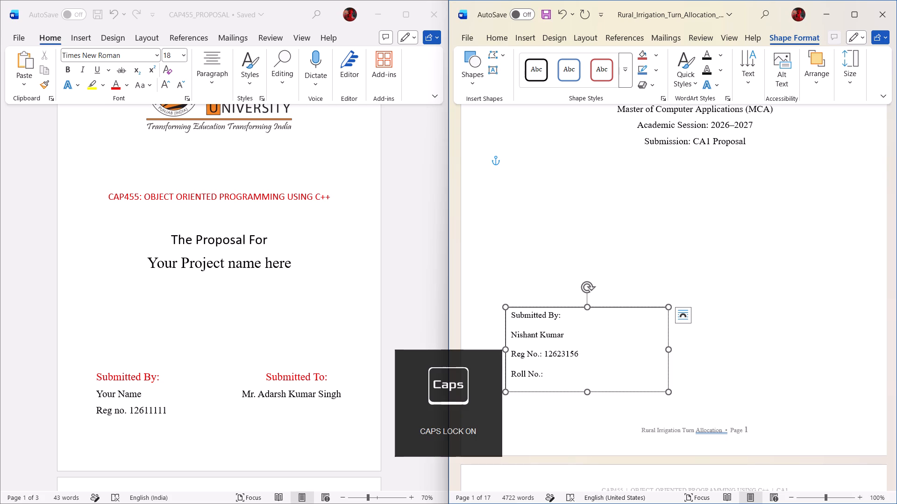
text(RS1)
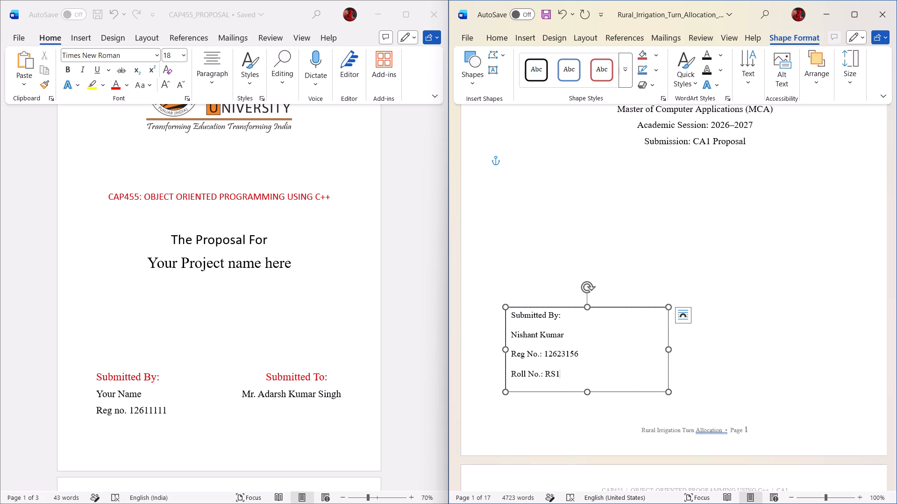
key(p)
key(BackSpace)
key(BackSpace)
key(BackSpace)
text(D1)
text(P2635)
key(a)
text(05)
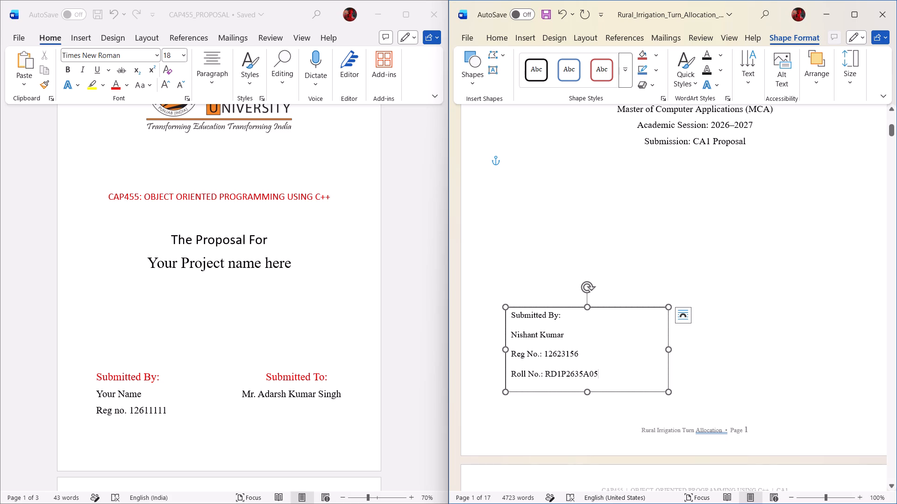
Add an empty line below the roll number and extend the Submitted By text box downward.
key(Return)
drag(587, 391, 592, 419)
click(525, 387)
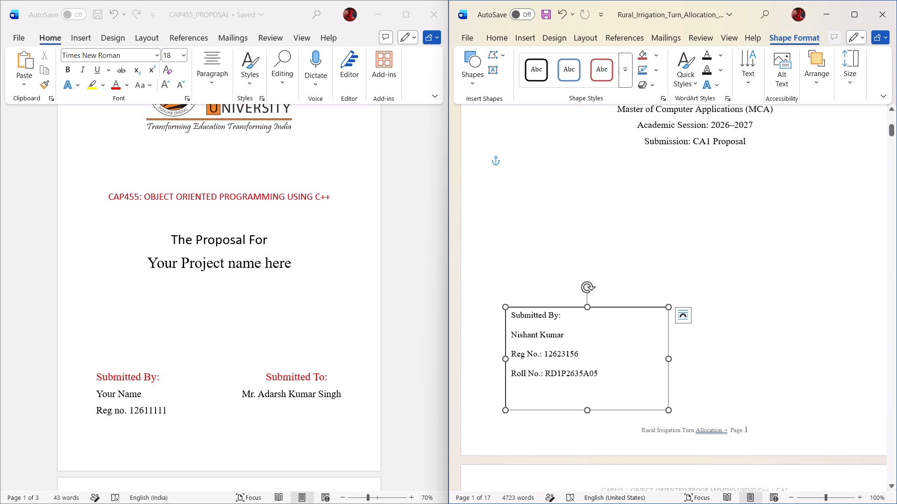
click(610, 378)
Maximize the Rural Irrigation Turn Allocation proposal window and remove the outline from the Submitted By text box.
click(851, 7)
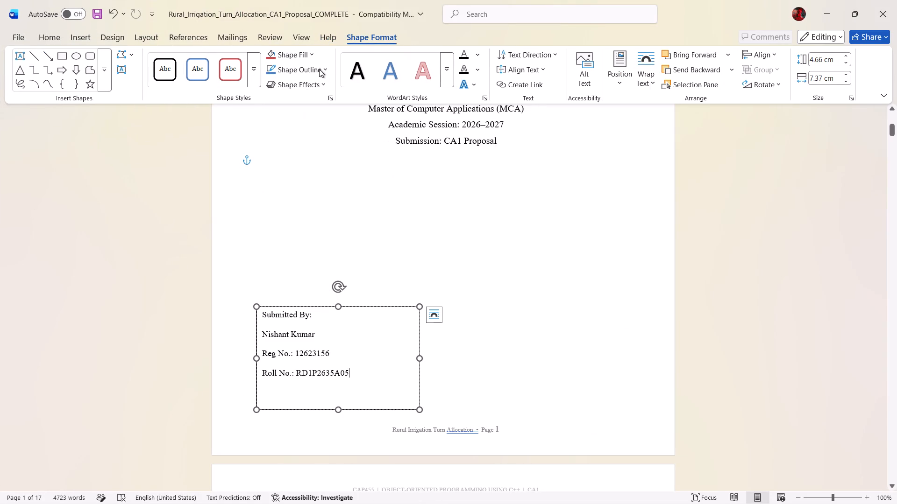
click(324, 68)
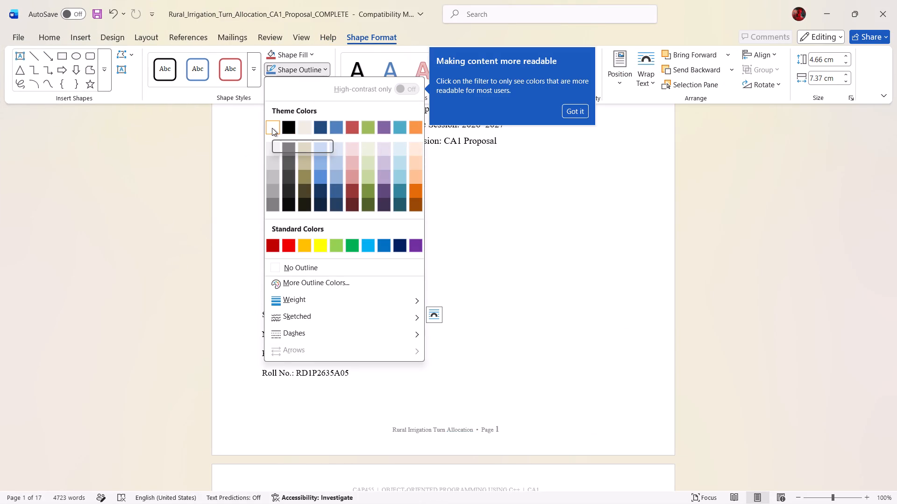
click(283, 268)
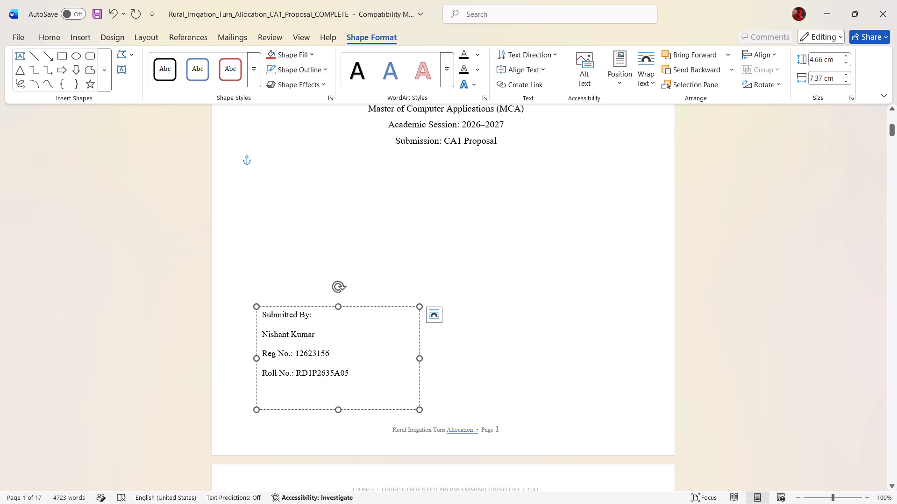
click(517, 320)
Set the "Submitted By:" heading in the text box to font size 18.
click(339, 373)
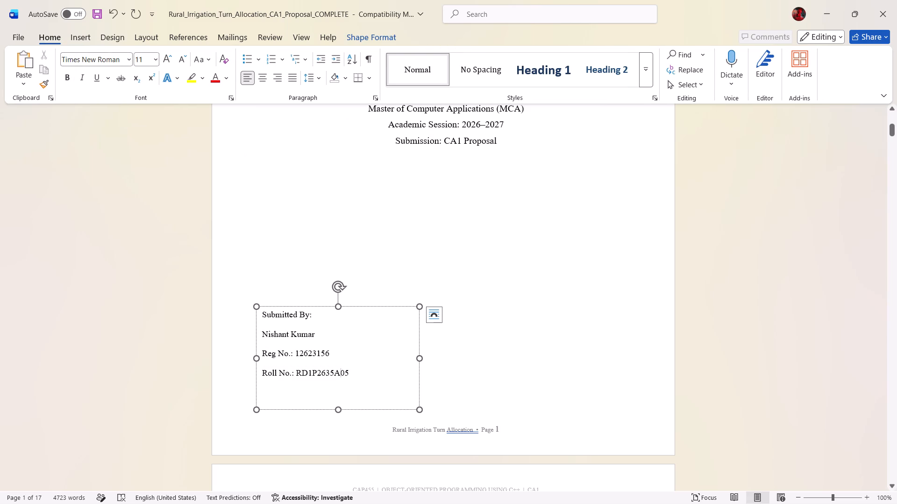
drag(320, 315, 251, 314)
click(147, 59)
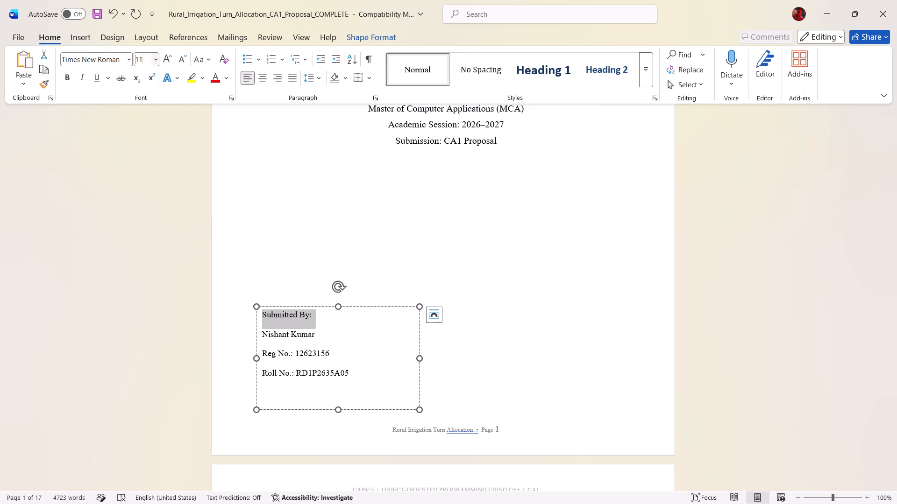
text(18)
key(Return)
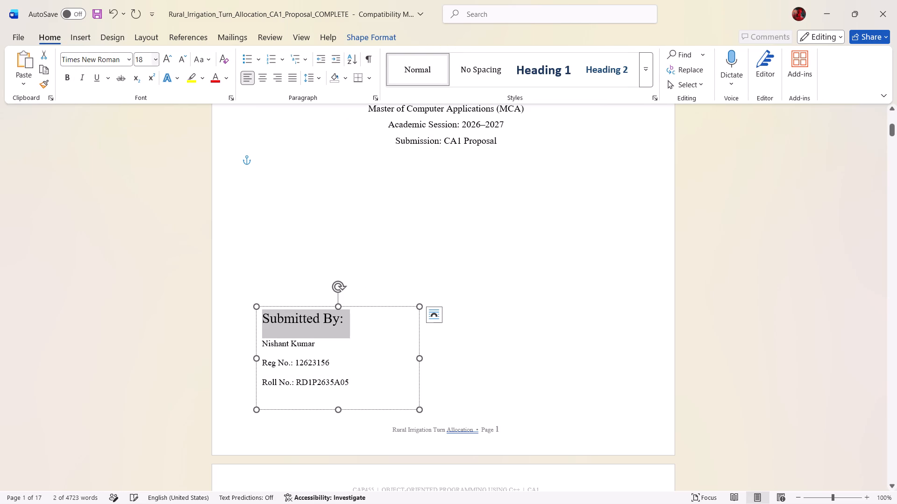
Set the student name, registration number and roll number lines under "Submitted By:" to font size 12.
click(322, 349)
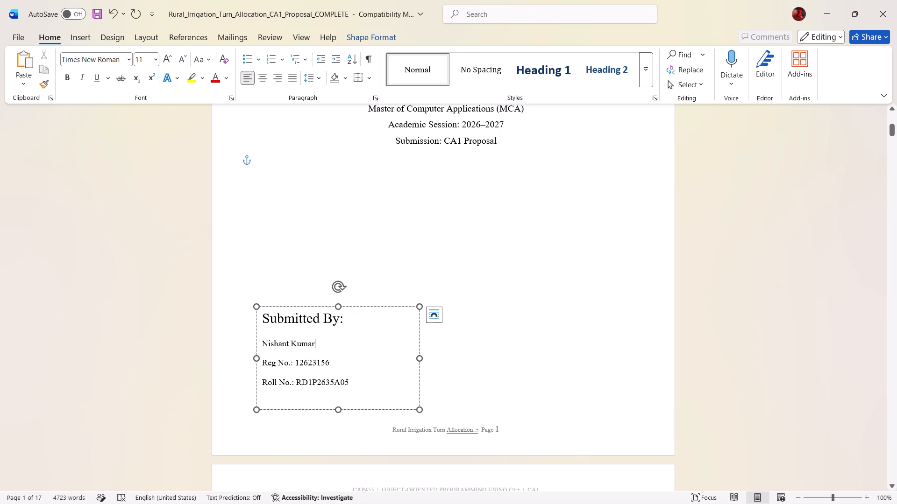
drag(363, 387, 253, 338)
click(354, 384)
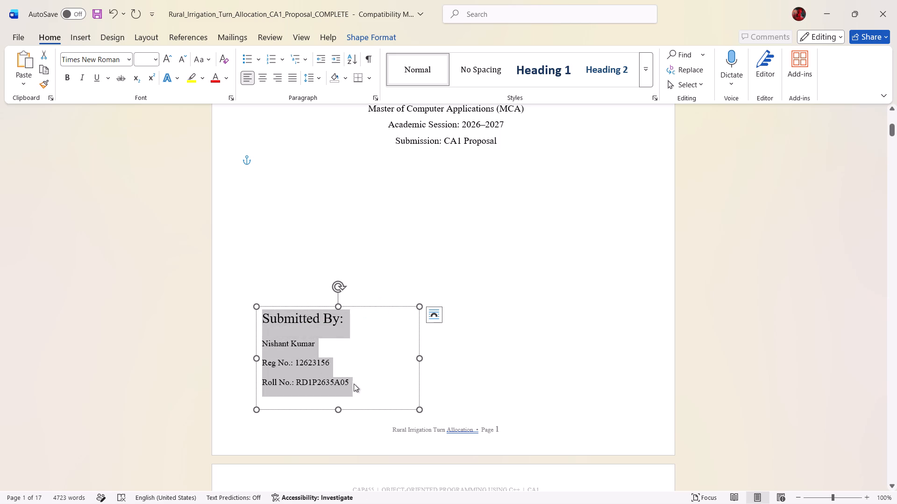
drag(354, 384, 270, 339)
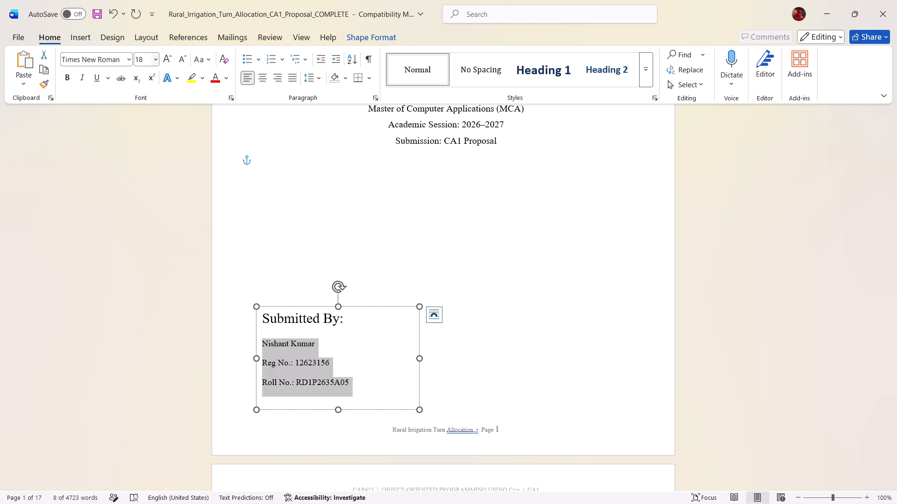
click(135, 59)
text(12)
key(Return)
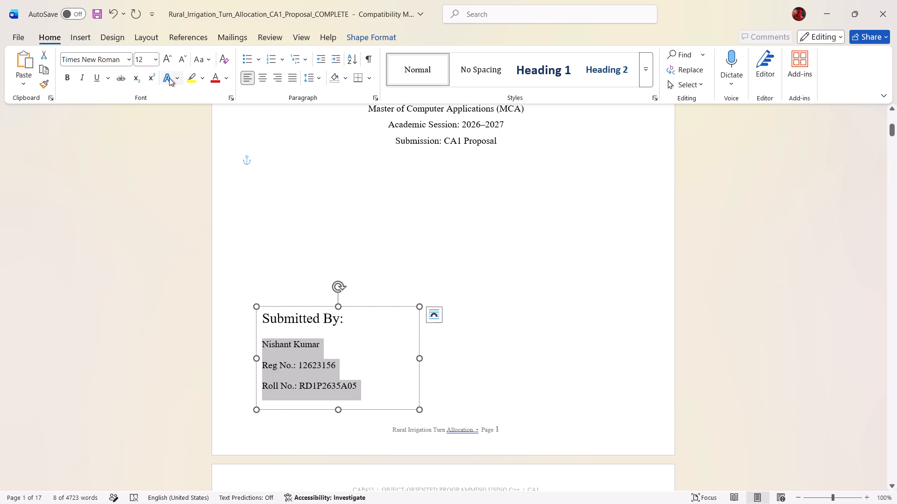
click(505, 338)
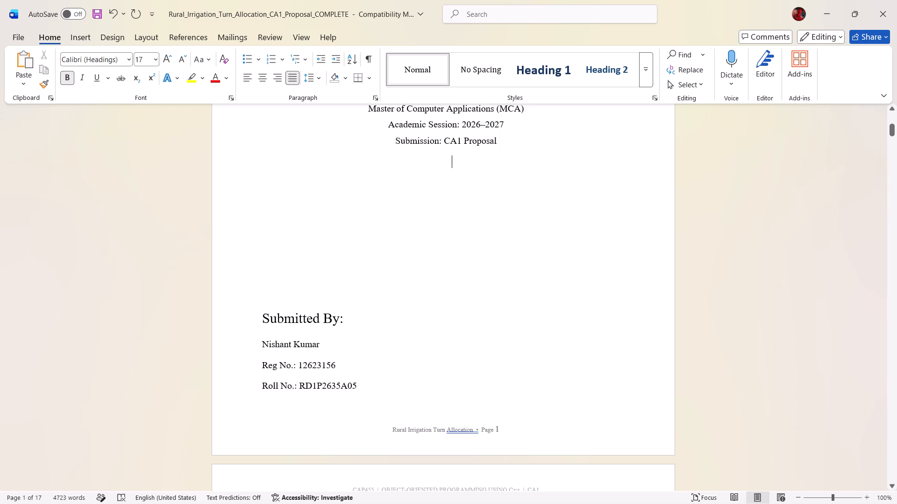
Set the "Submitted By:" heading in the text box to font size 14.
click(330, 320)
drag(352, 318, 261, 318)
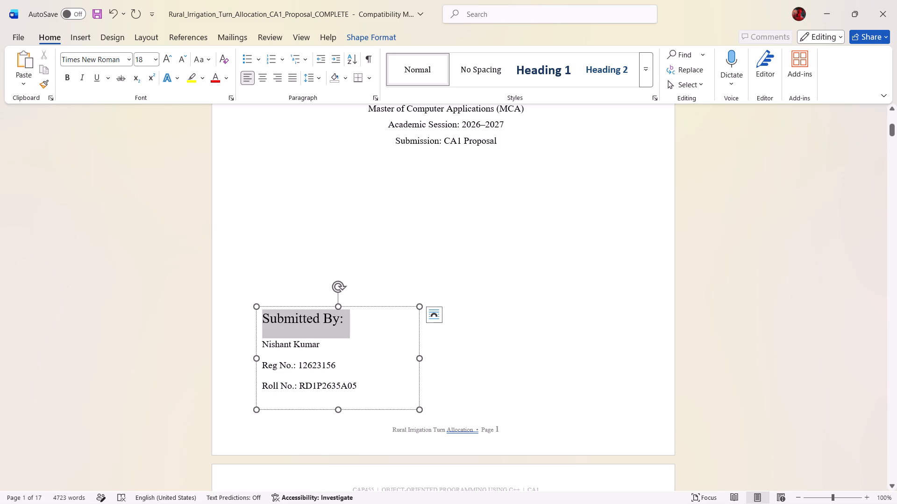
drag(261, 318, 261, 318)
click(144, 61)
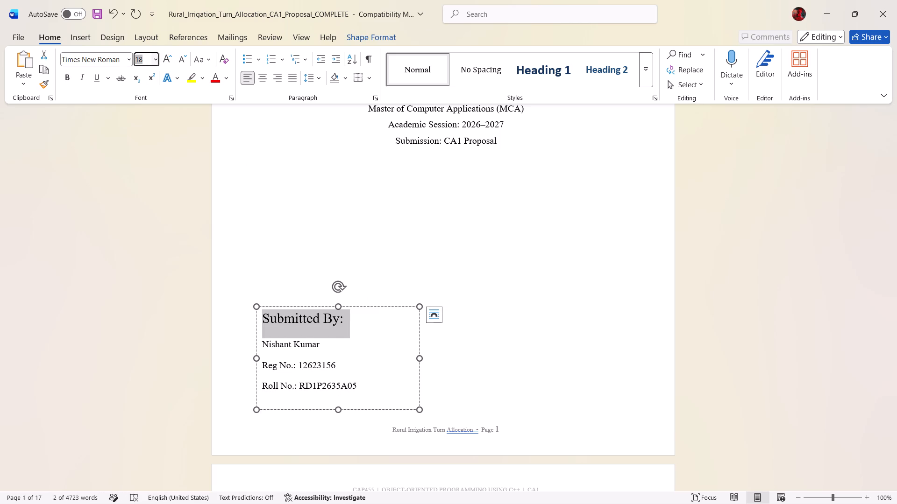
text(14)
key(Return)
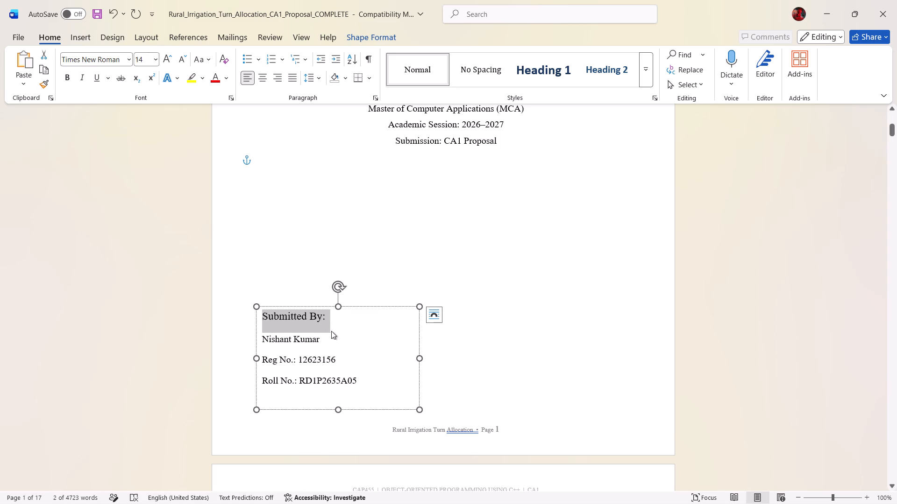
click(437, 338)
Select the Submitted By text box as an object and bring up its available actions.
click(292, 332)
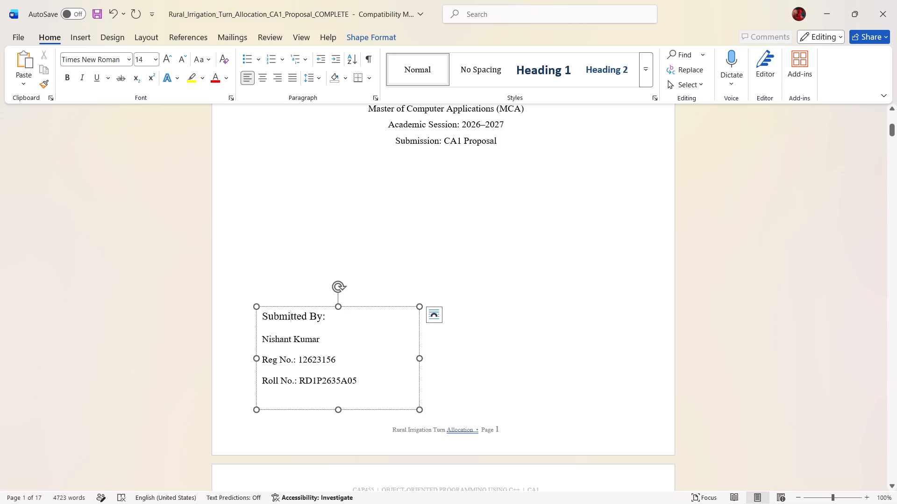
right_click(367, 307)
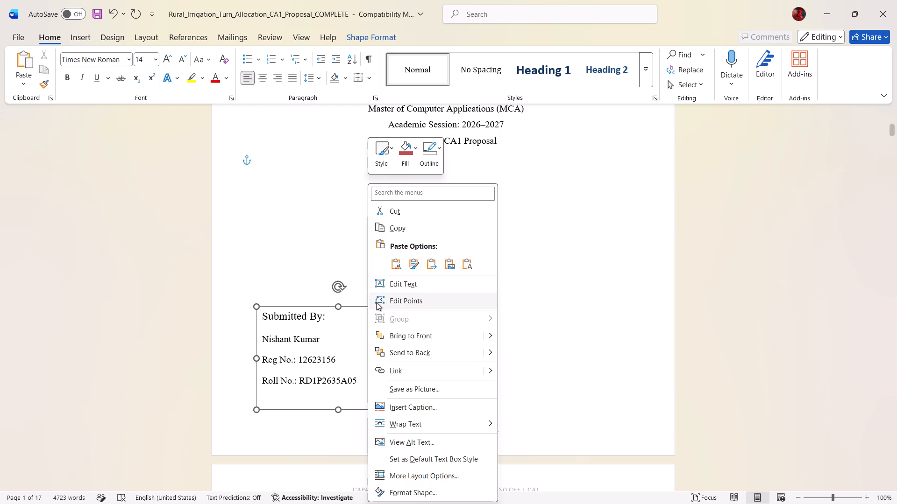
Duplicate the Submitted By text box and place the copy on the right side of the title page, opposite the original.
click(399, 224)
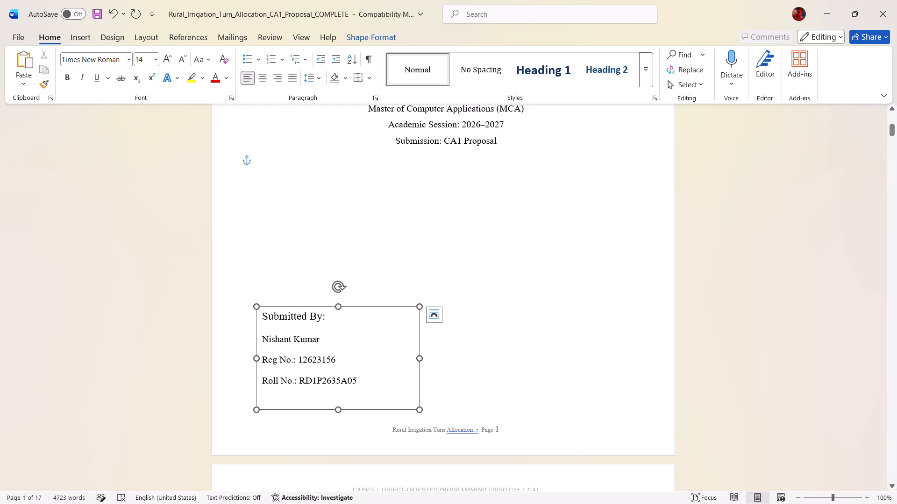
click(506, 317)
click(507, 316)
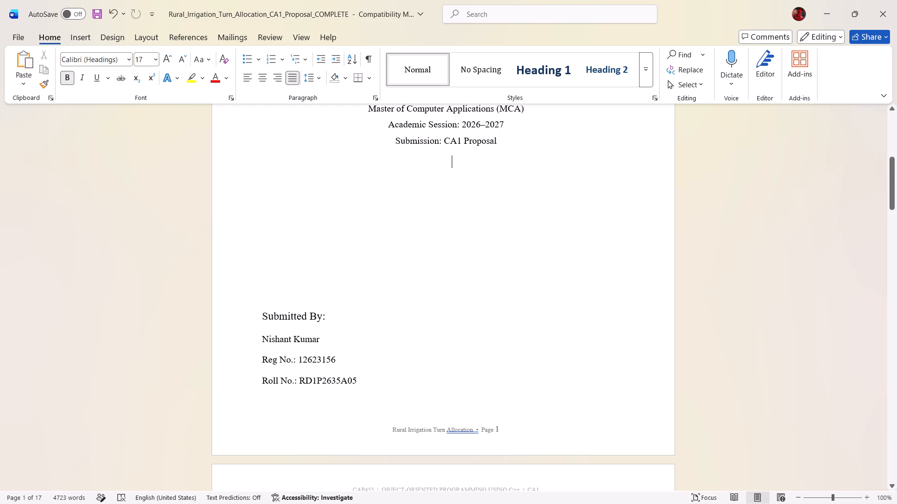
key(ctrl+v)
scroll(475, 333, down, 1)
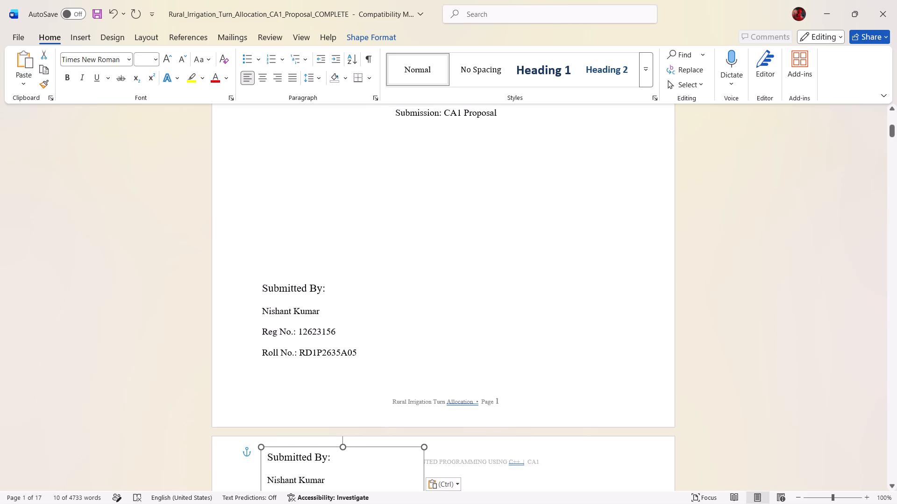
drag(367, 445, 471, 287)
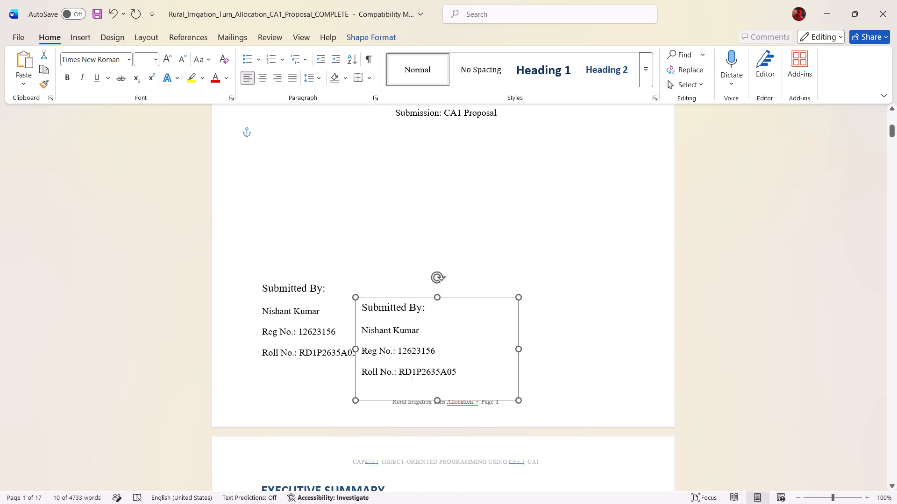
drag(471, 287, 581, 274)
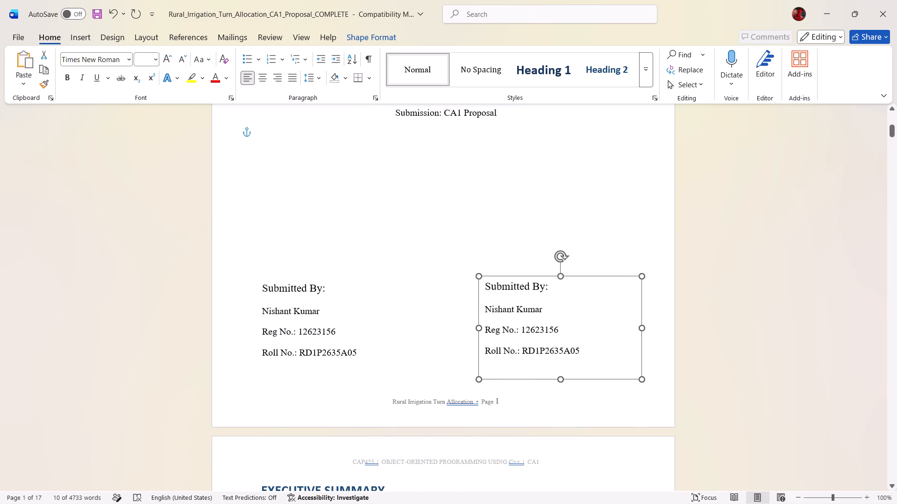
drag(581, 274, 614, 269)
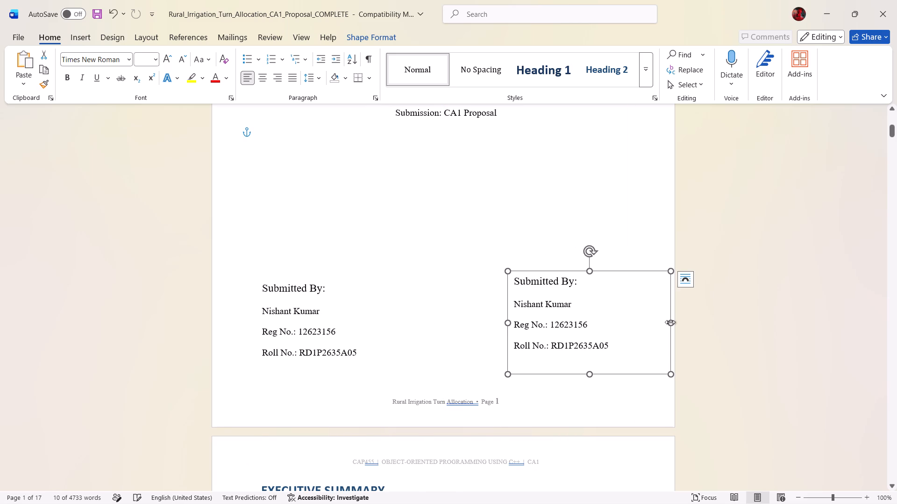
Narrow the duplicated text box to fit its text and align it with the right margin, level with the original box.
drag(670, 322, 624, 329)
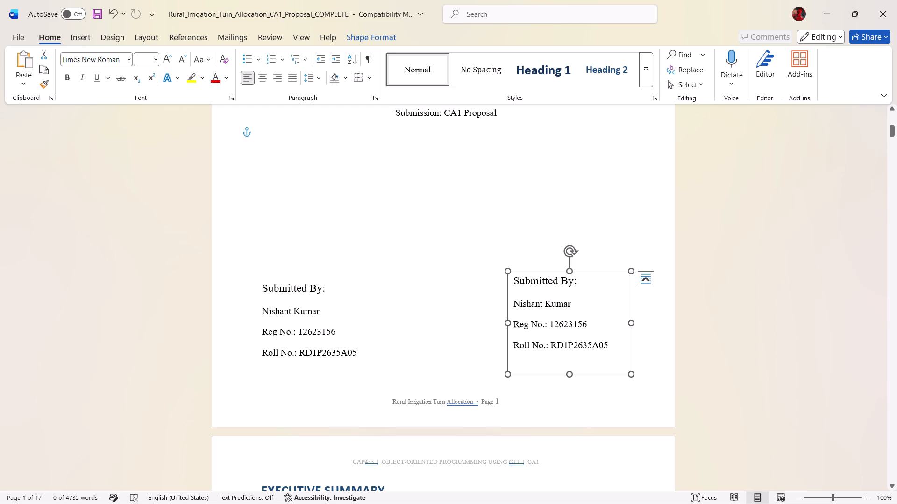
drag(554, 272, 553, 263)
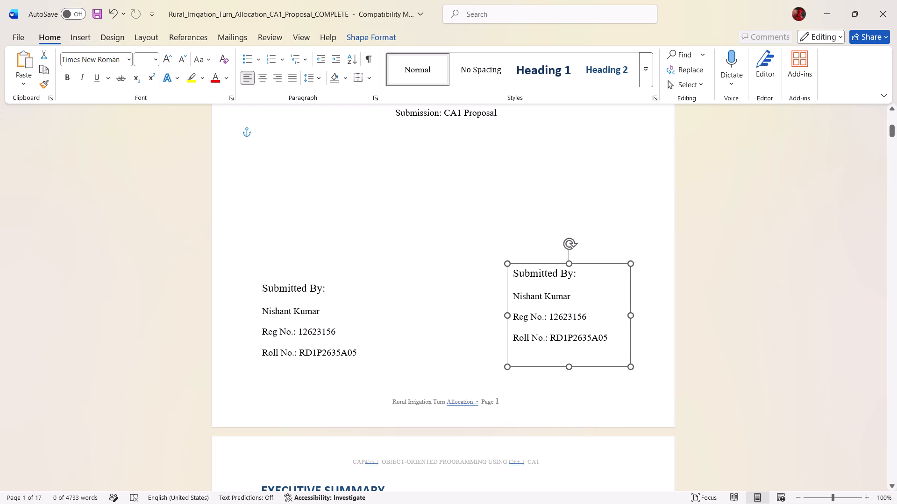
drag(553, 263, 555, 264)
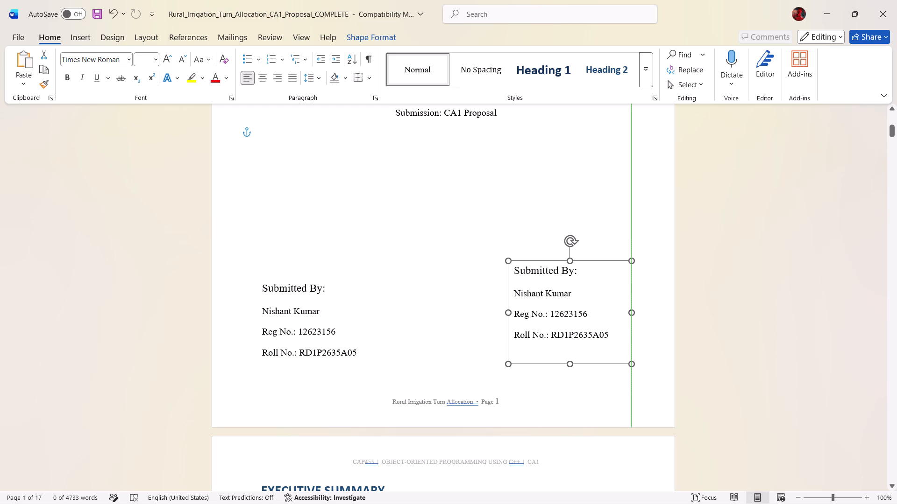
drag(555, 264, 556, 287)
click(419, 316)
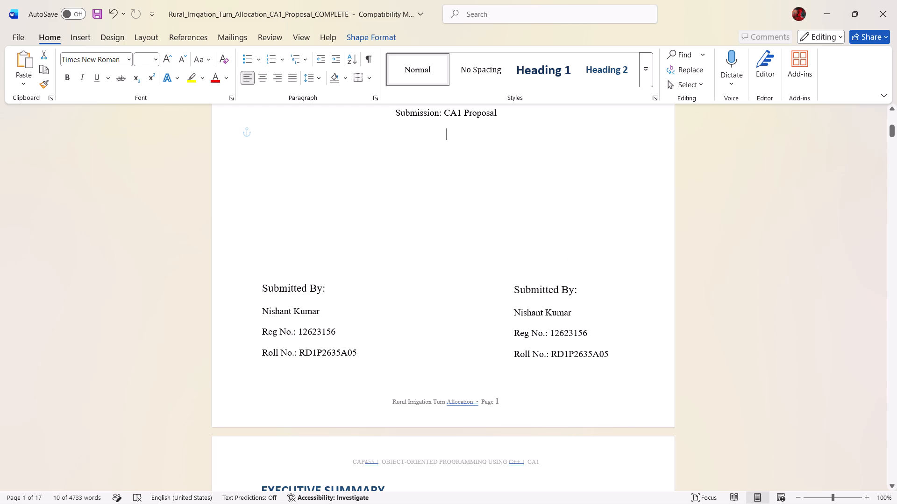
Change the duplicated text box's heading to "Submitted To:" and save the proposal.
click(571, 288)
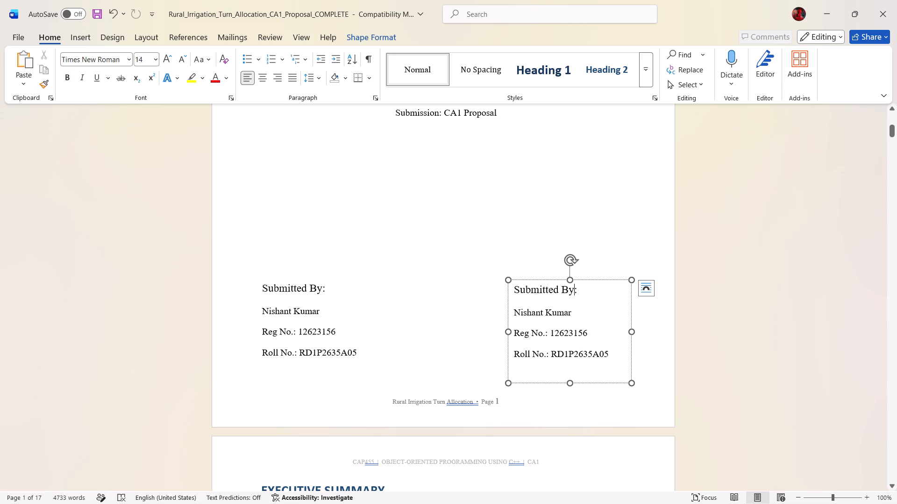
click(572, 288)
key(BackSpace)
key(BackSpace)
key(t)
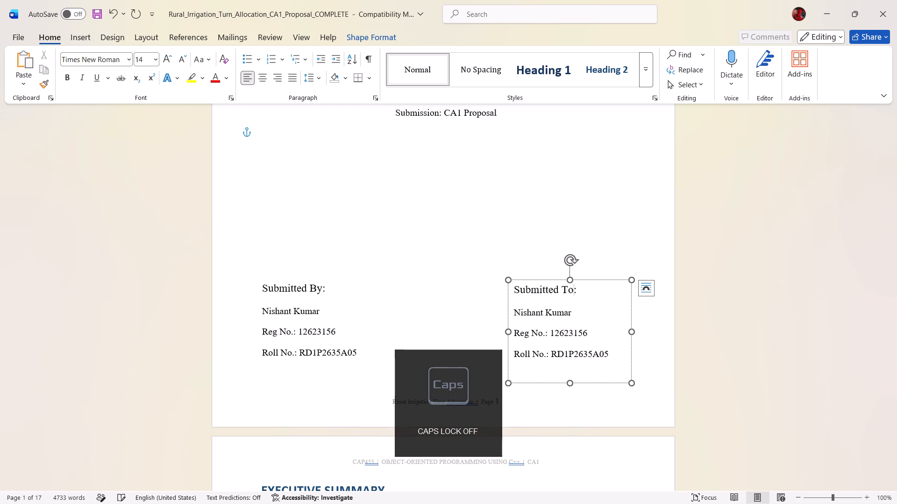
key(ctrl+s)
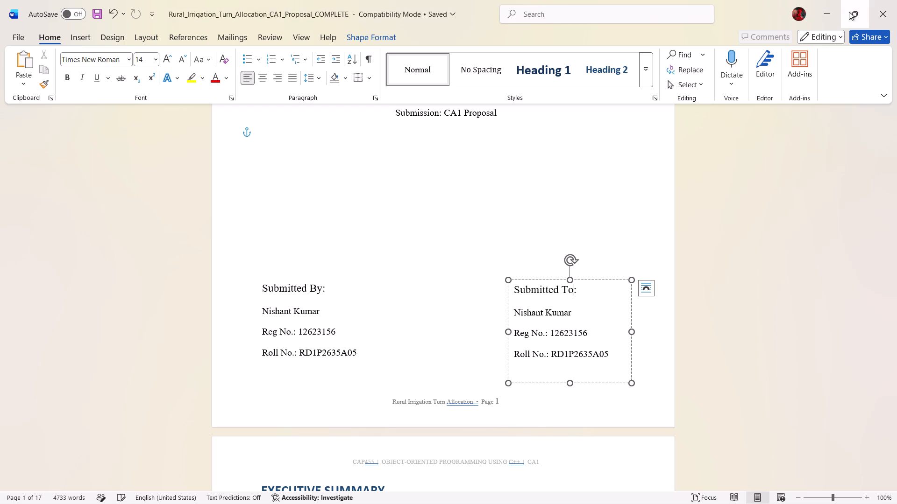
Restore the proposal window from full screen and place it side by side with the CAP455_PROPOSAL template.
click(849, 12)
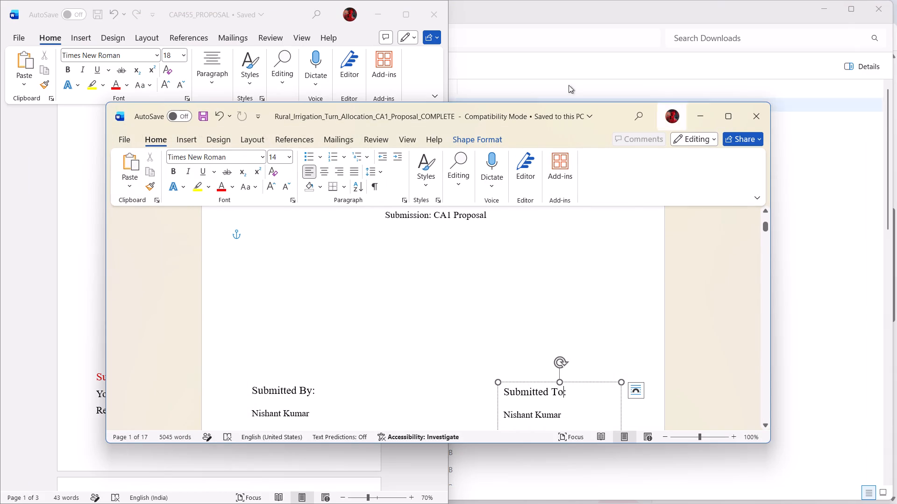
click(368, 40)
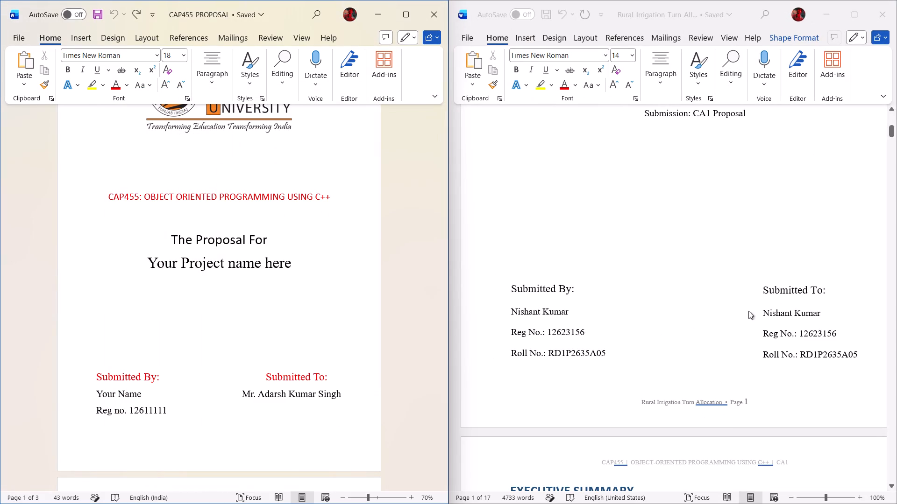
Make the "Submitted By:" and "Submitted To:" headings bold on the proposal's title page.
click(818, 300)
click(576, 291)
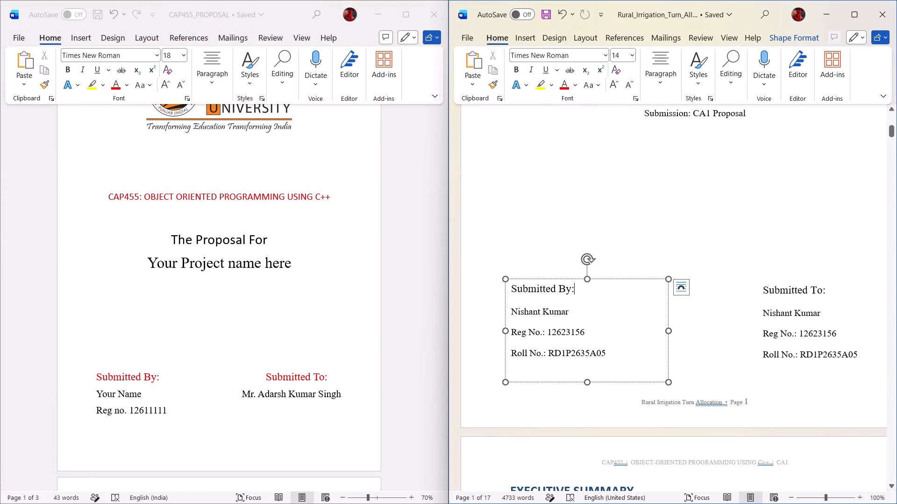
drag(581, 289, 515, 290)
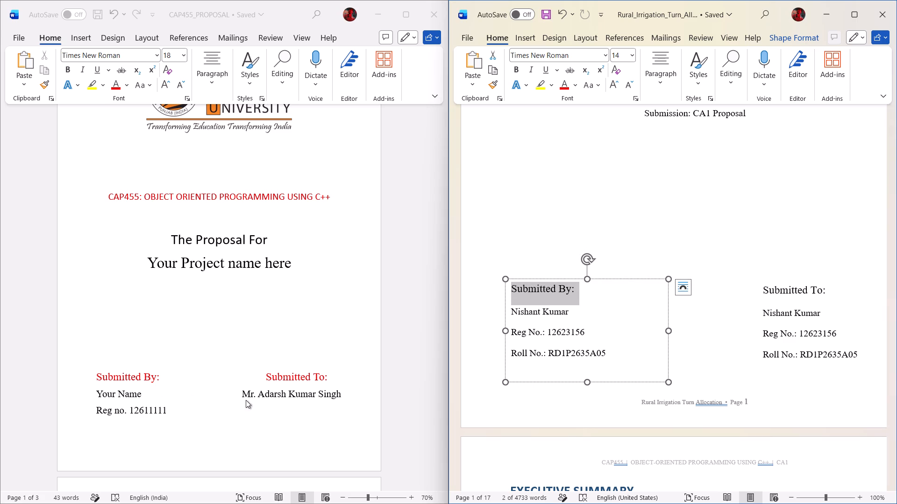
click(514, 70)
click(790, 301)
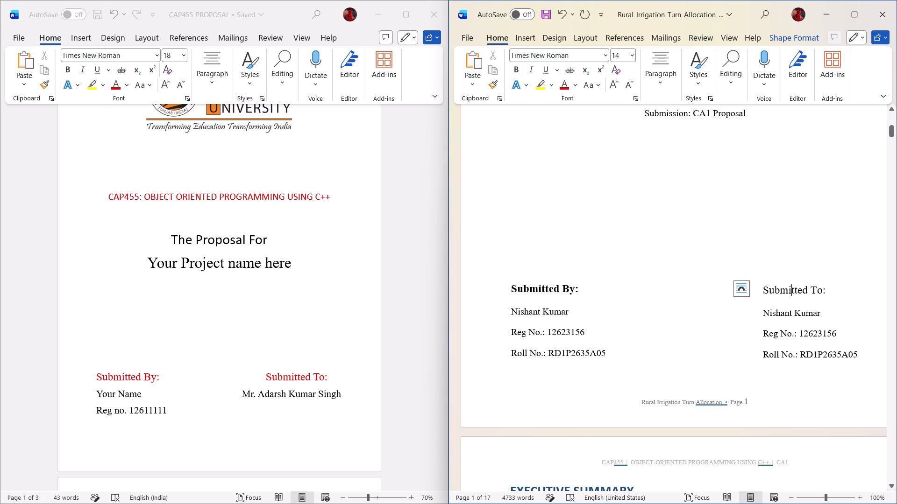
click(830, 290)
drag(830, 290, 757, 287)
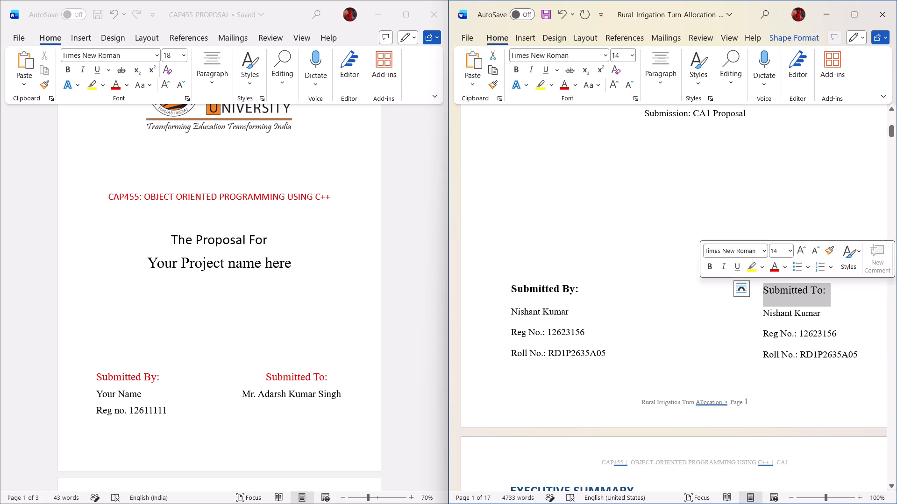
click(515, 71)
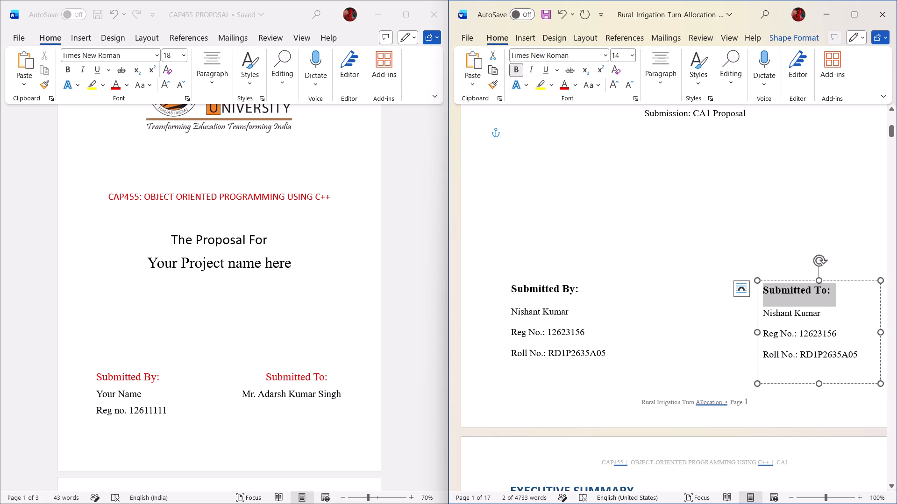
Colour the "Submitted By:" and "Submitted To:" headings red to match the template.
click(537, 307)
click(584, 283)
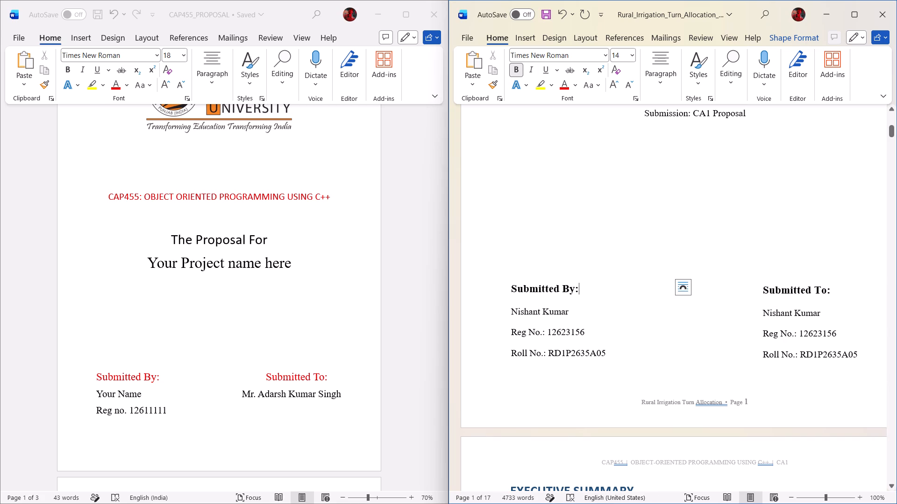
drag(584, 289, 488, 289)
click(562, 85)
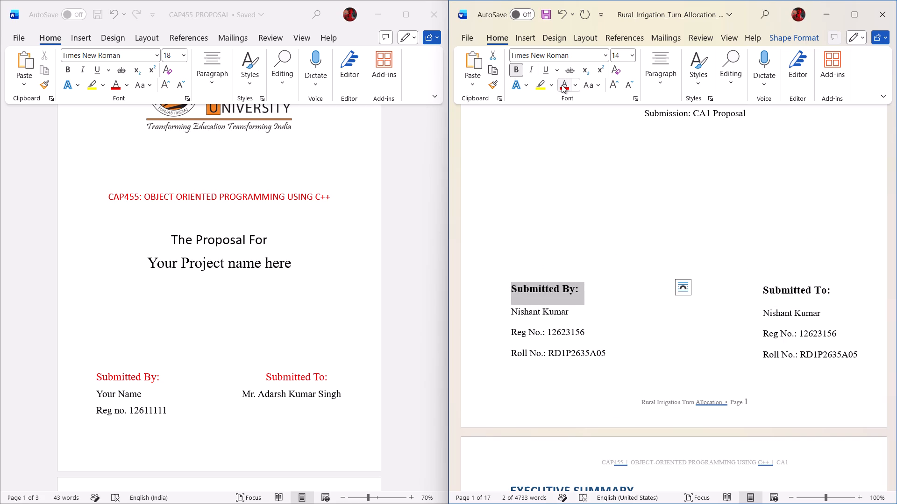
click(821, 293)
drag(832, 291, 831, 291)
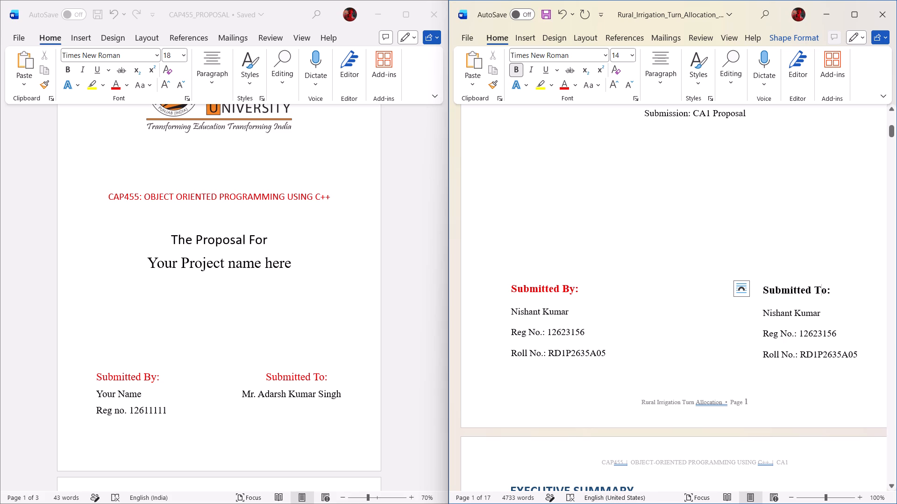
drag(831, 291, 762, 288)
click(566, 85)
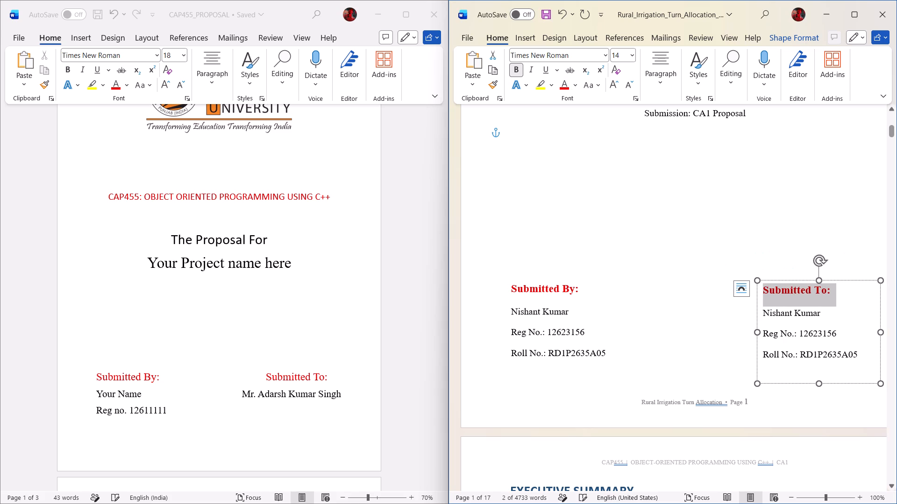
click(603, 339)
Make the title-page line "CAP455: OBJECT ORIENTED PROGRAMMING USING C++" bold.
scroll(607, 311, up, 9)
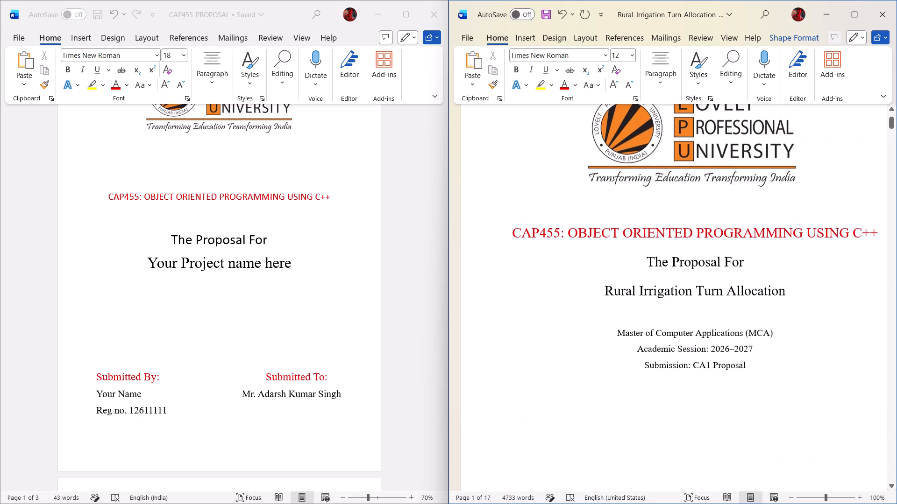
drag(510, 232, 867, 245)
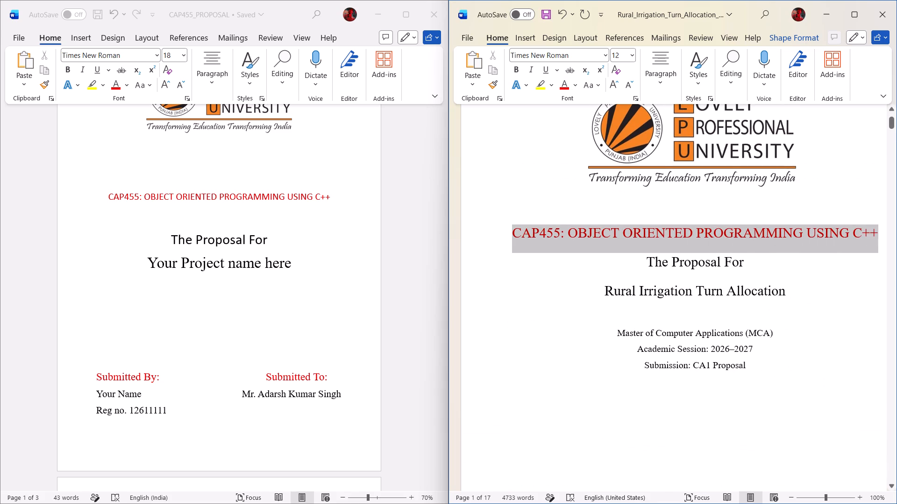
drag(867, 245, 880, 245)
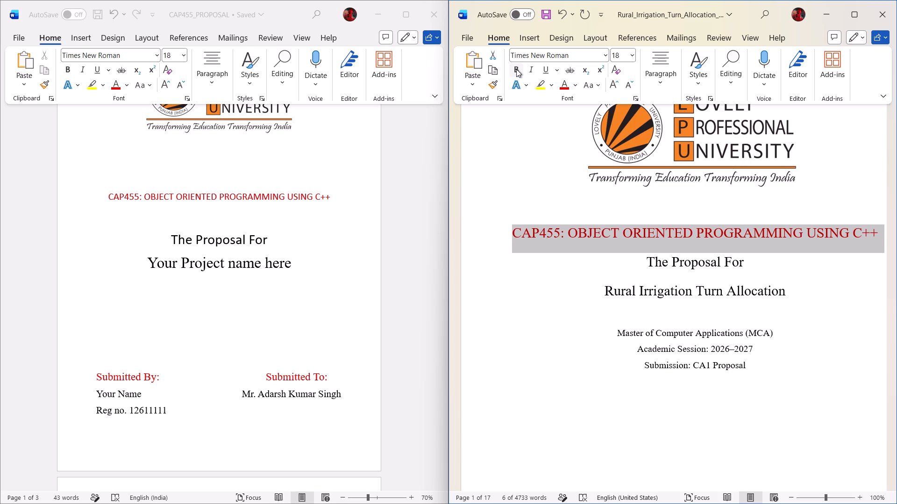
click(516, 69)
click(614, 260)
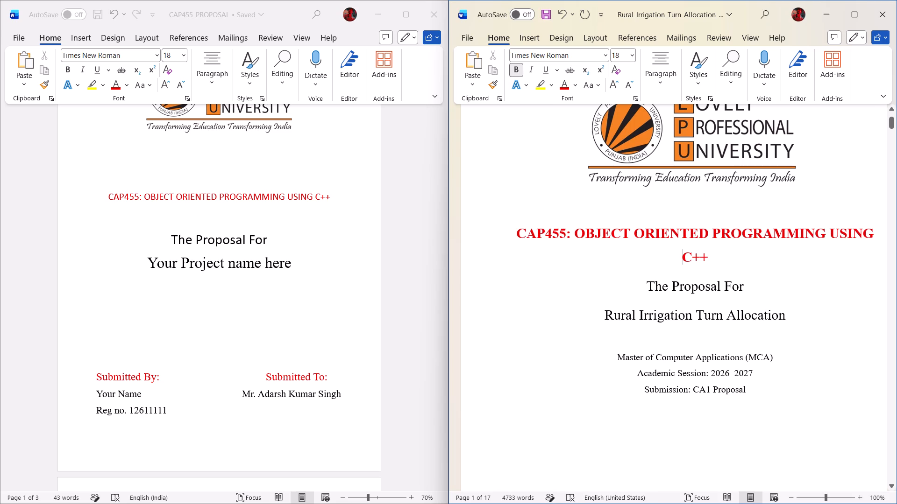
Set the CAP455: OBJECT ORIENTED PROGRAMMING USING C++ heading on the title page to 17 pt.
drag(714, 262, 525, 226)
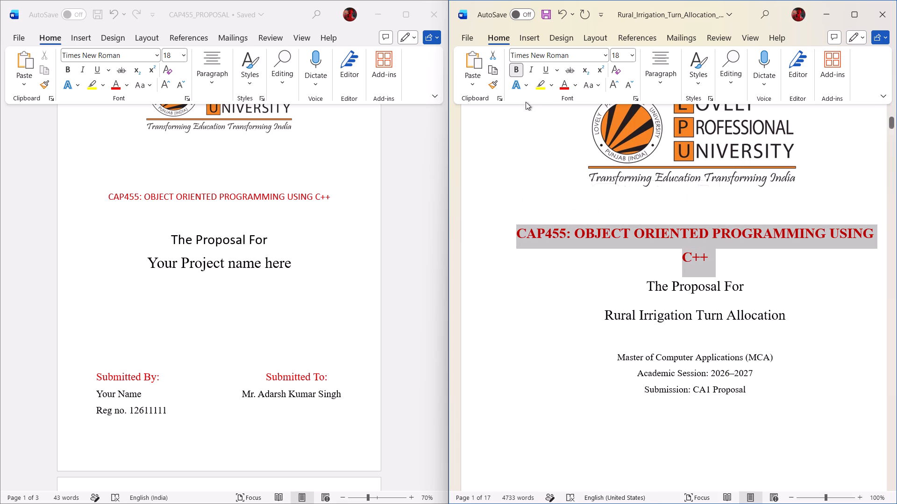
click(618, 58)
text(17)
key(Return)
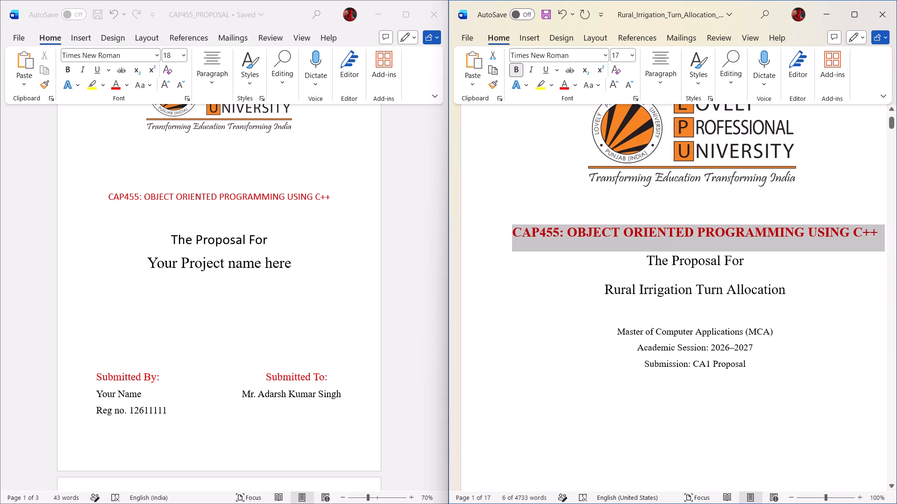
Make the project name line Rural Irrigation Turn Allocation on the title page bold.
click(693, 287)
drag(791, 290, 617, 288)
click(515, 70)
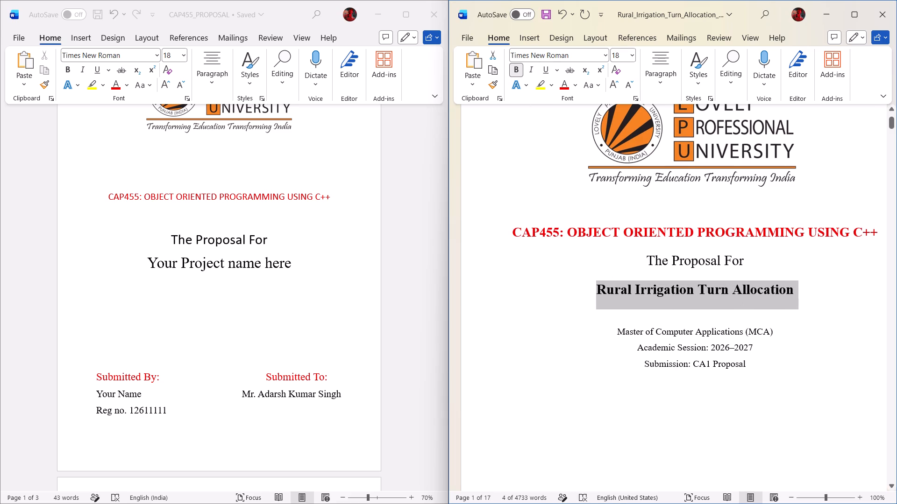
Review the title page layout from the university logo down to the Submitted By and Submitted To blocks.
click(616, 267)
scroll(580, 313, up, 3)
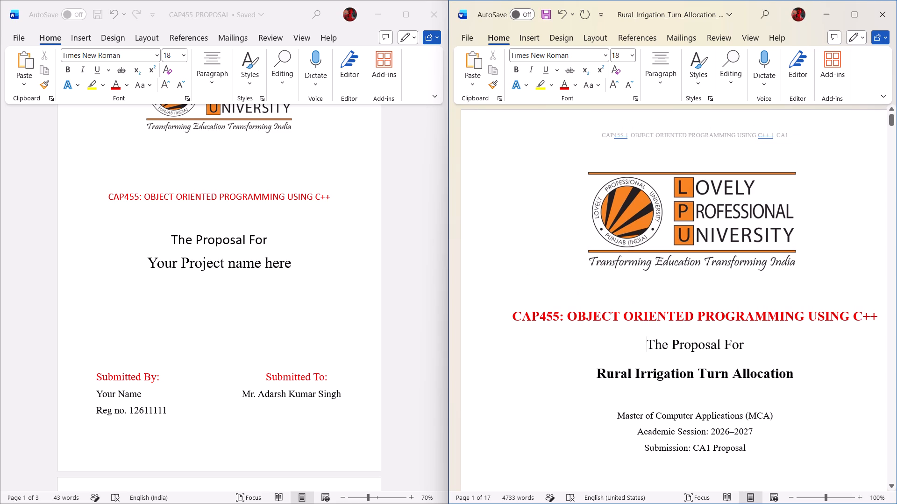
scroll(690, 355, up, 5)
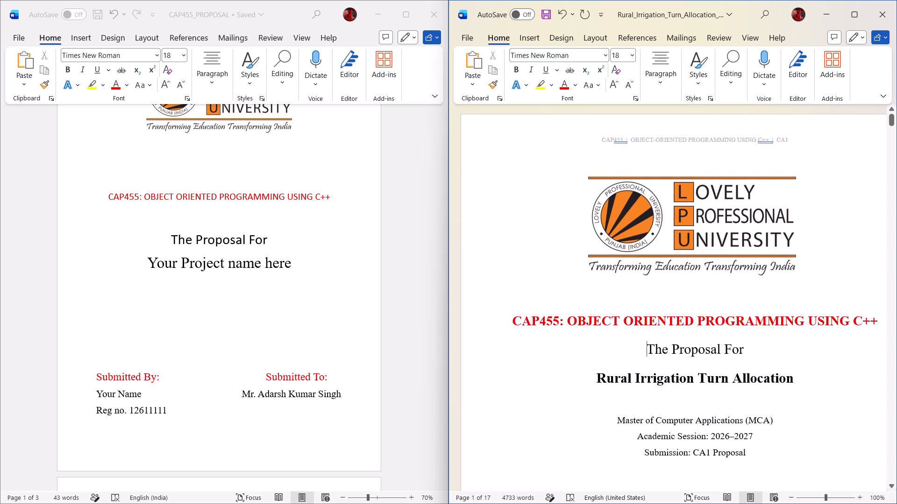
scroll(686, 361, down, 2)
scroll(688, 361, up, 3)
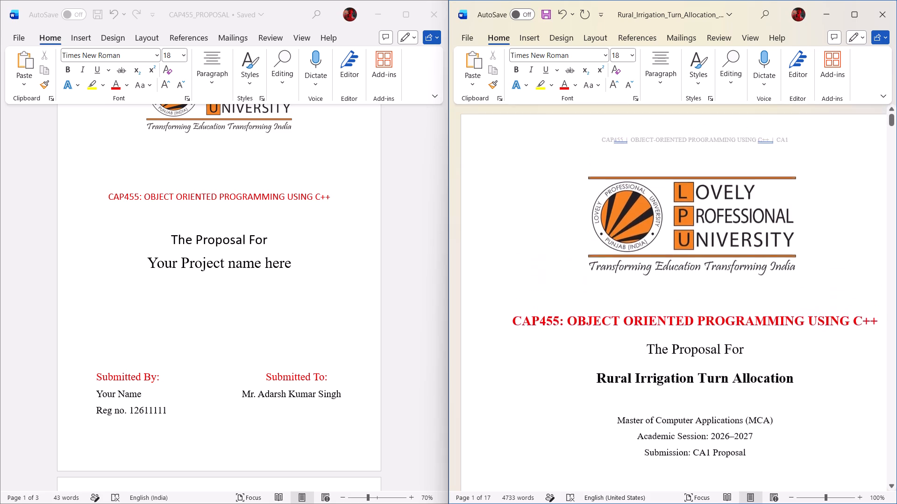
scroll(690, 359, down, 5)
scroll(738, 303, down, 5)
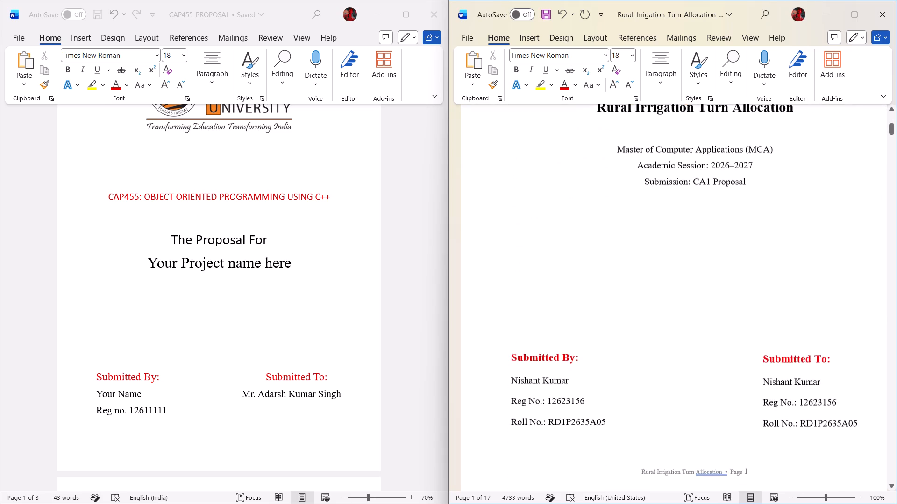
scroll(739, 304, down, 2)
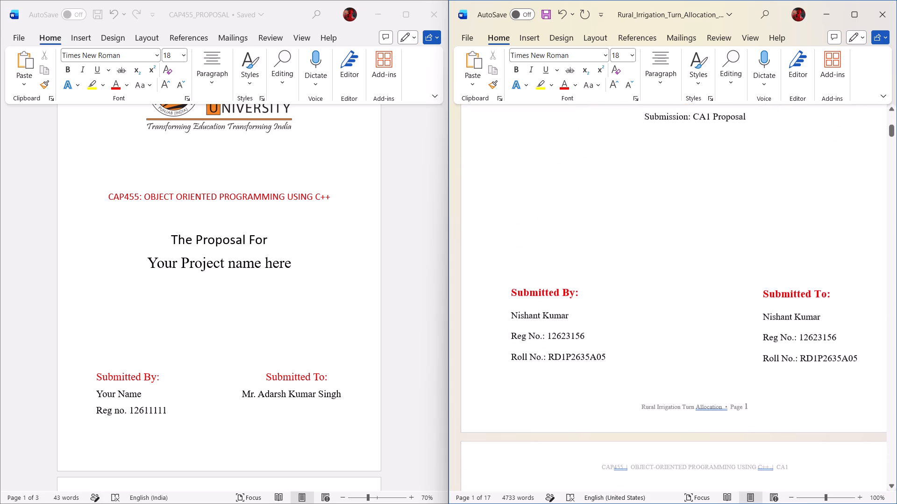
Insert the label "Name: " before the student's name in the Submitted By text box.
click(573, 313)
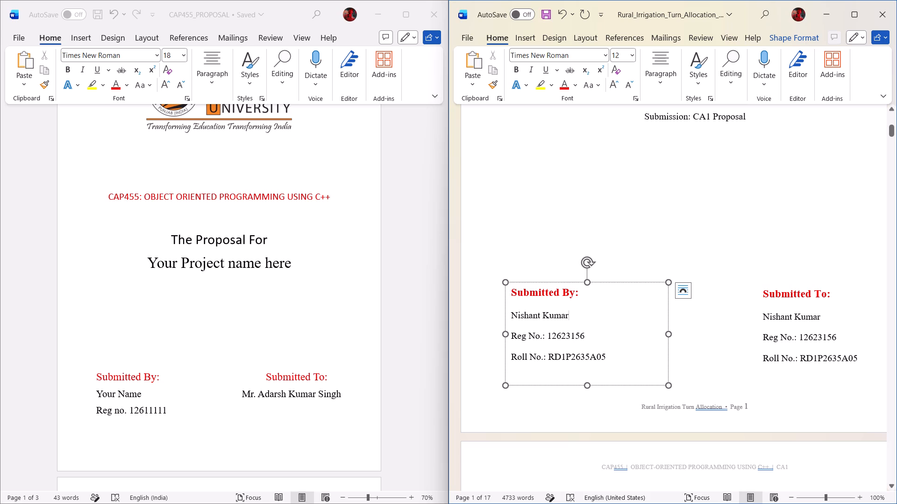
click(513, 315)
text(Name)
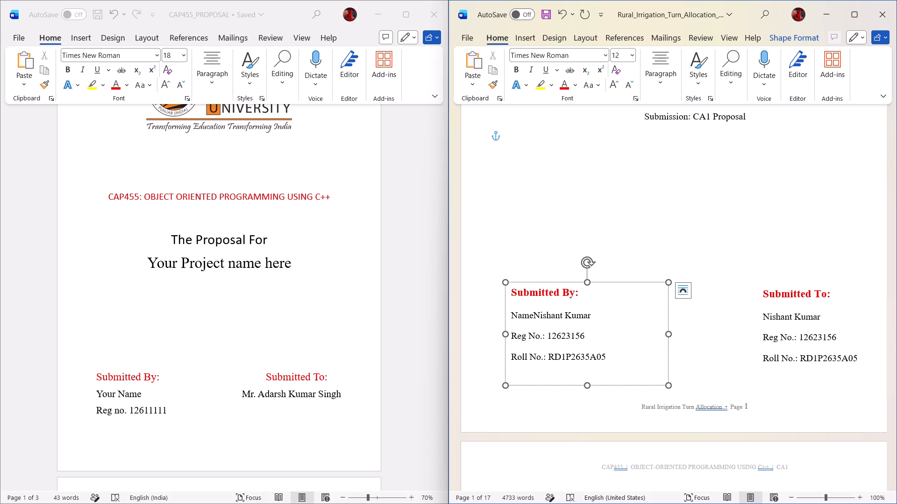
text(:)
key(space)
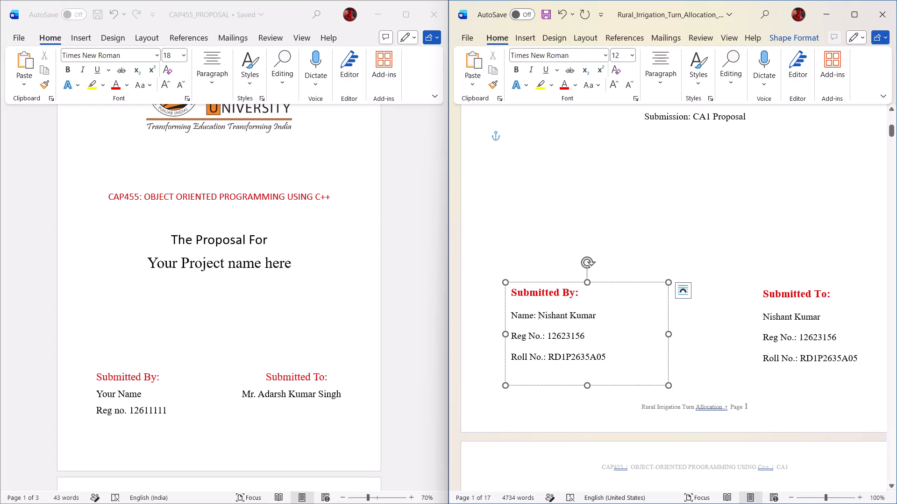
Delete the "Name:" label before the student's name under Submitted By and save the proposal.
drag(540, 315, 512, 315)
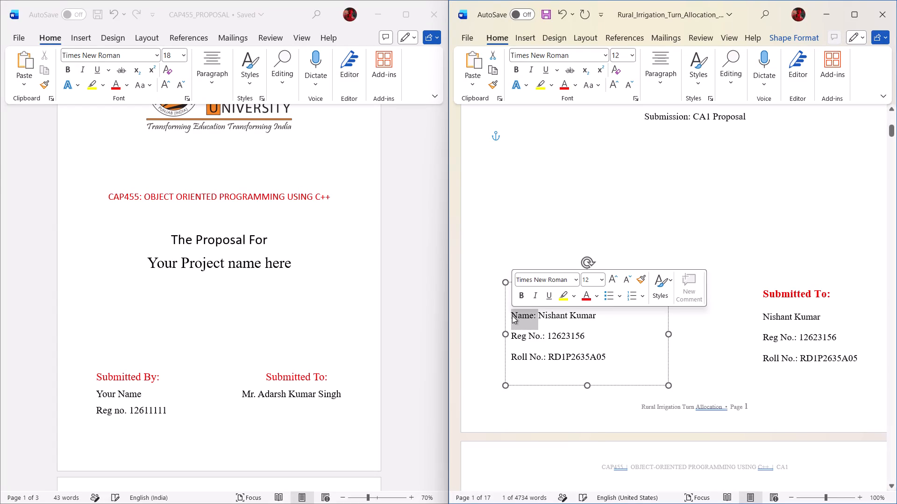
key(BackSpace)
key(ctrl+s)
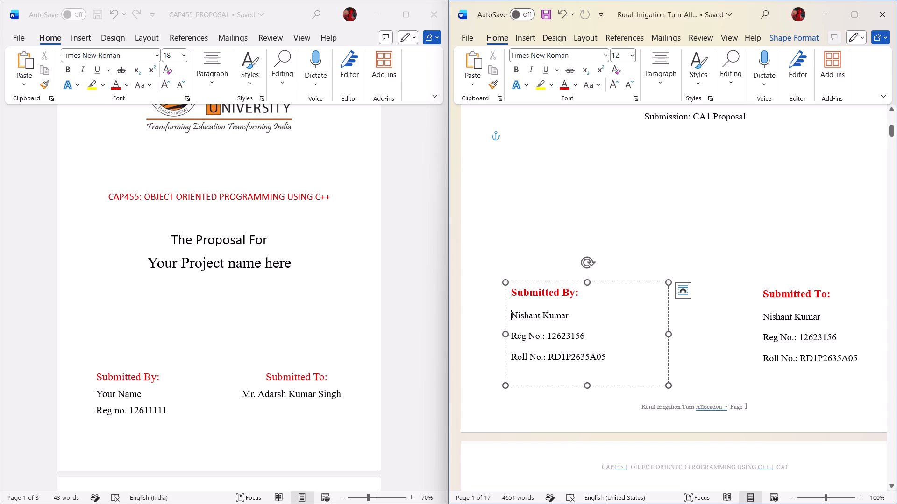
Set the student name, registration number and roll number lines under Submitted By to 14 pt.
drag(611, 357, 506, 310)
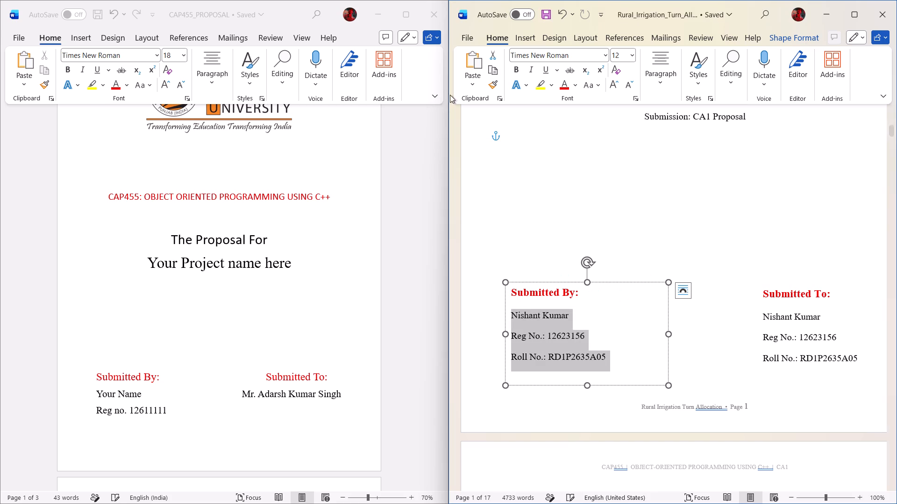
click(624, 55)
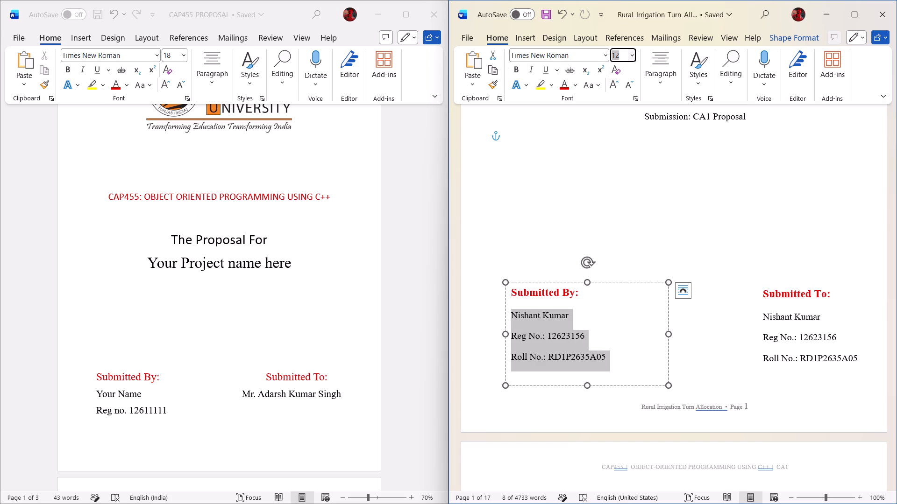
text(14)
key(Return)
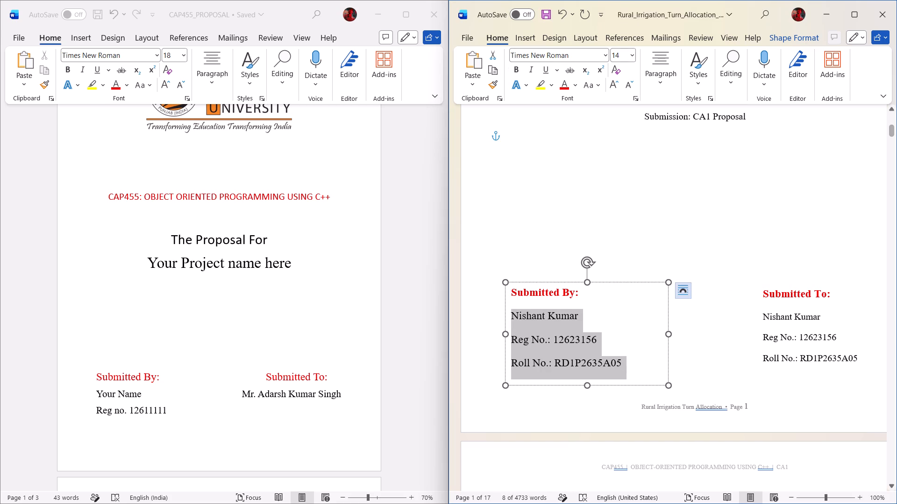
Examine the font and size of the headings, project name and student details on the CAP455 template's title page.
click(132, 395)
click(132, 395)
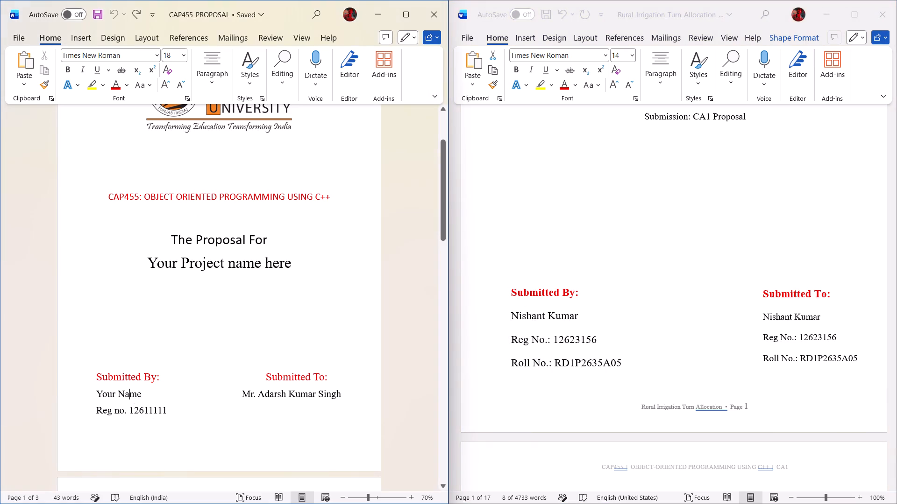
click(139, 415)
click(216, 242)
click(219, 199)
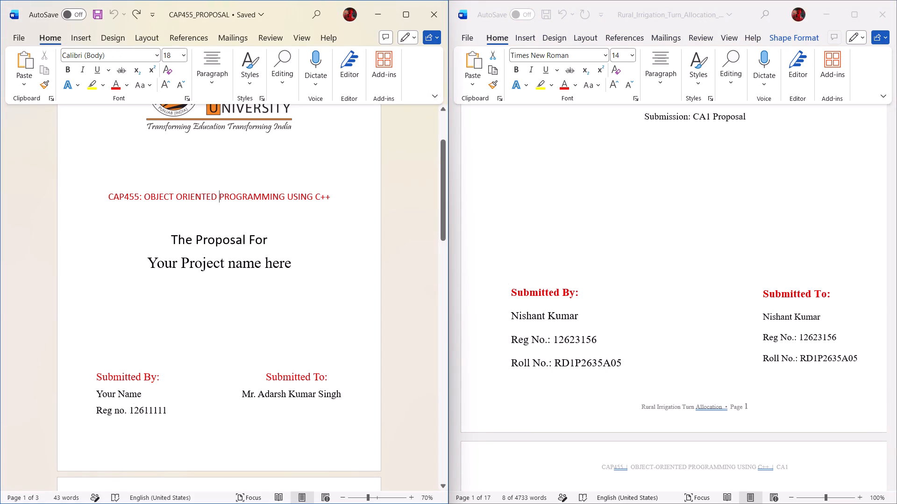
click(181, 264)
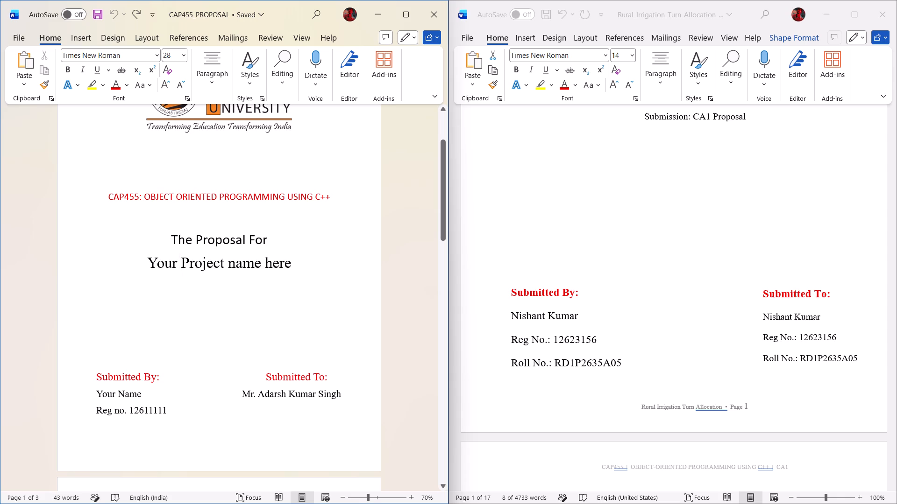
ctrl+scroll(146, 368, up, 2)
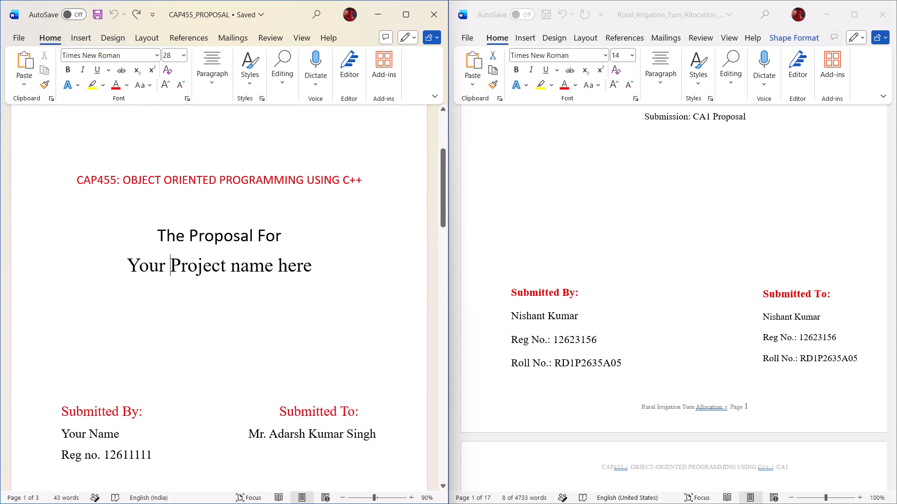
click(77, 454)
Set the three detail lines under Submitted To in the irrigation proposal to 14 pt.
click(566, 355)
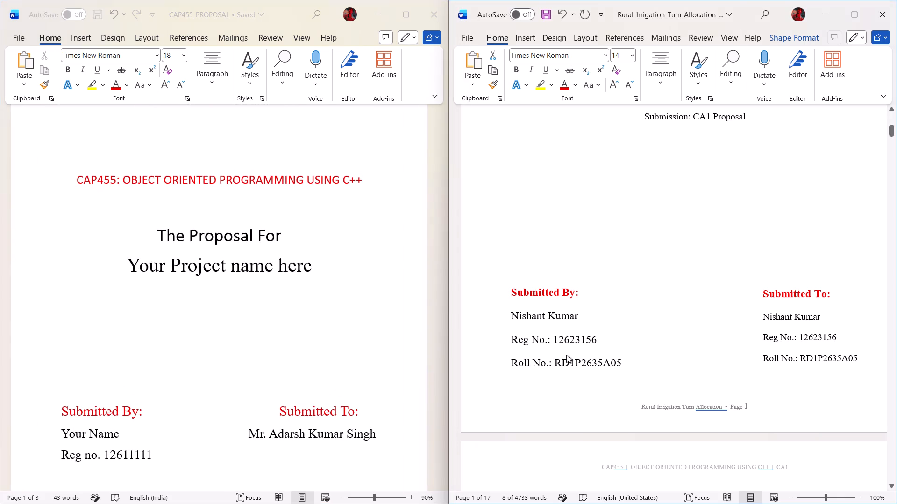
click(778, 337)
drag(861, 357, 767, 319)
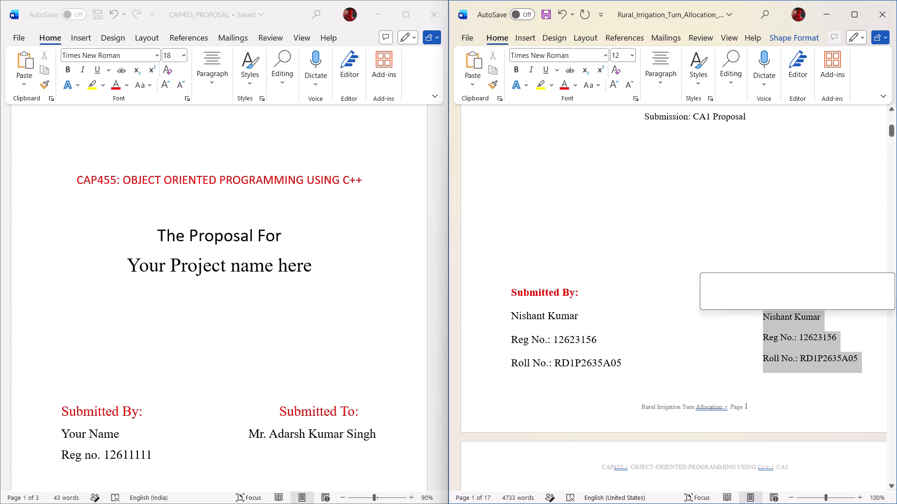
click(620, 56)
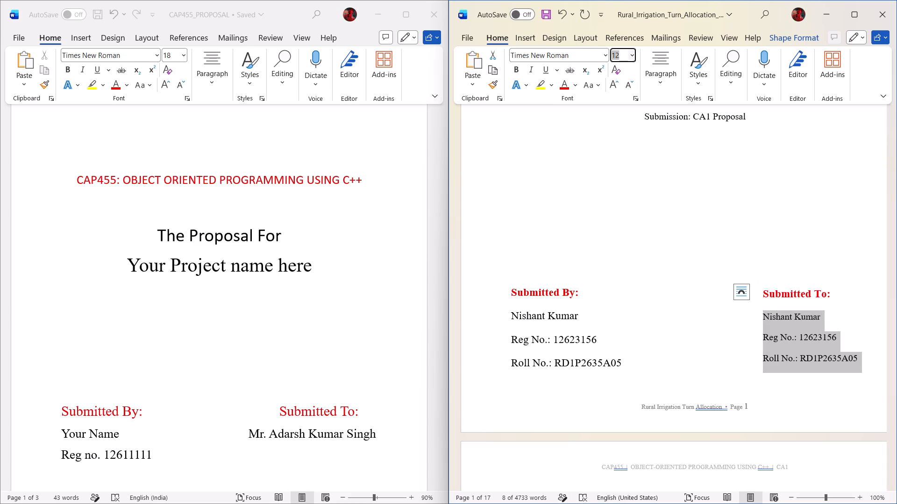
text(14)
key(Return)
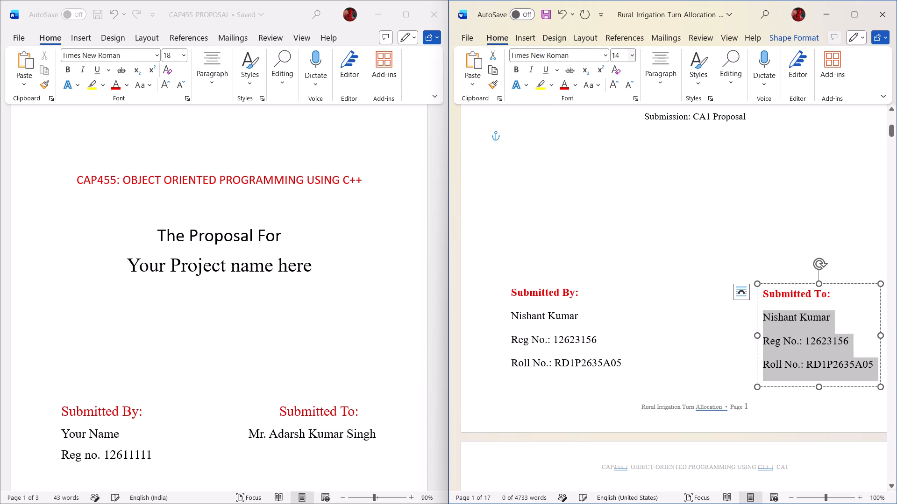
Replace the copied student details under Submitted To with the instructor's first name.
key(shift+a)
text(darsh)
key(space)
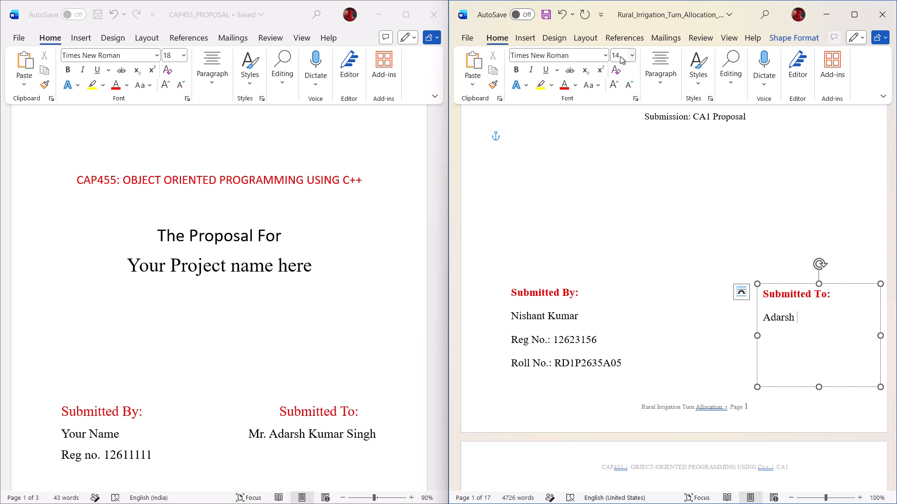
Complete the instructor's full name under Submitted To, add the title "Mr." before it, and save the proposal.
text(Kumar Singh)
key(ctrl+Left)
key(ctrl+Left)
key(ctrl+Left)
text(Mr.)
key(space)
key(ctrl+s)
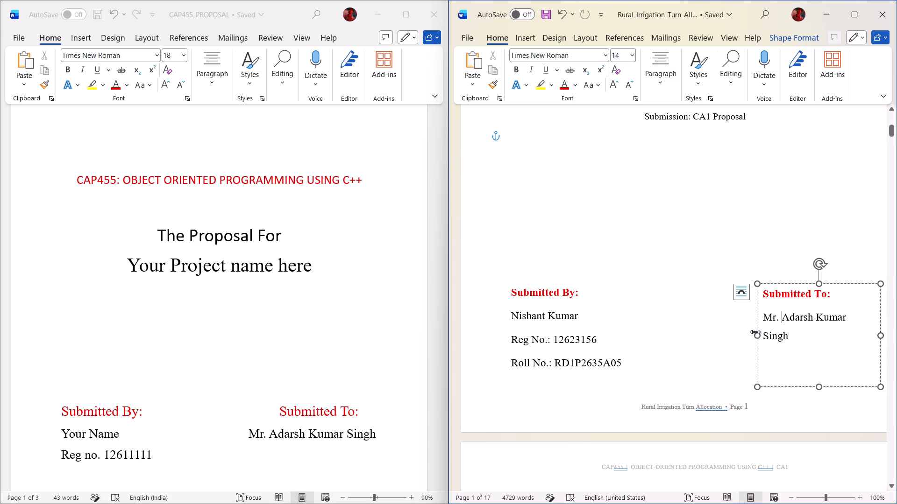
Widen the Submitted To text box slightly so the instructor's full name fits on one line.
drag(755, 335, 748, 336)
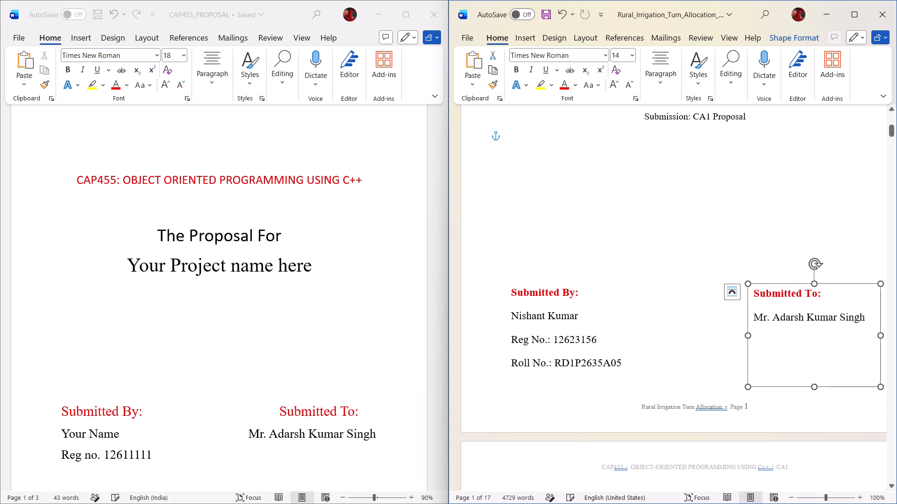
click(707, 329)
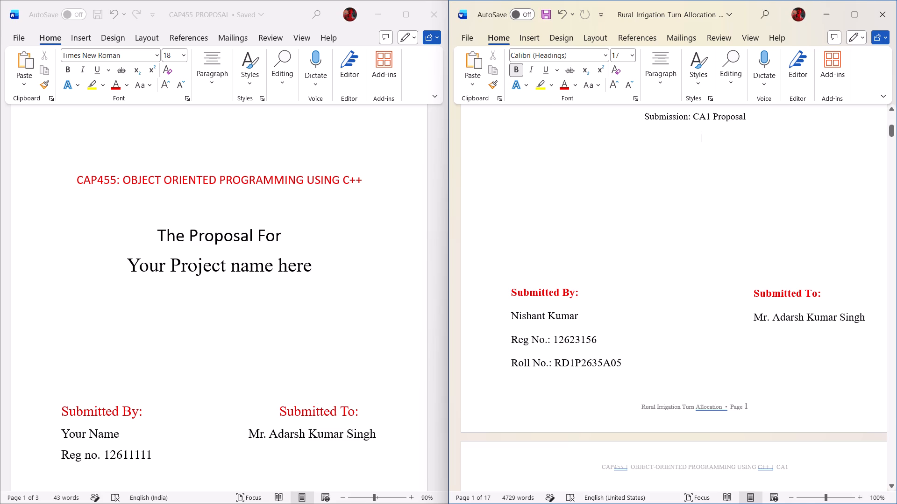
Move the Submitted By and Submitted To text boxes slightly higher on the proposal's cover page, keeping their headings level.
scroll(315, 325, down, 1)
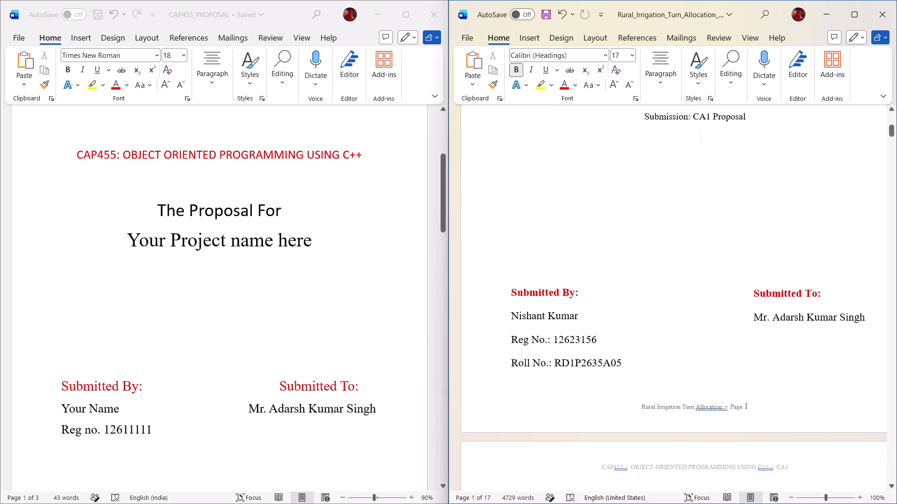
click(566, 311)
drag(556, 282, 562, 274)
click(754, 297)
drag(764, 285, 762, 274)
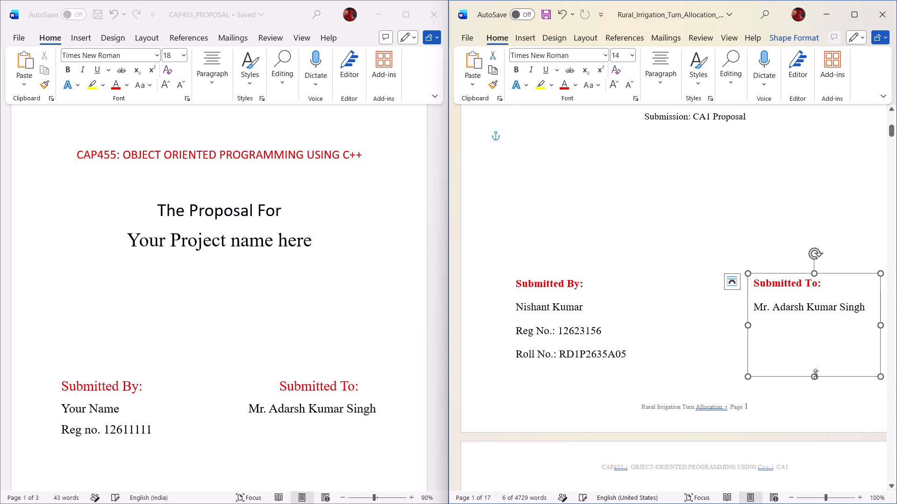
click(558, 324)
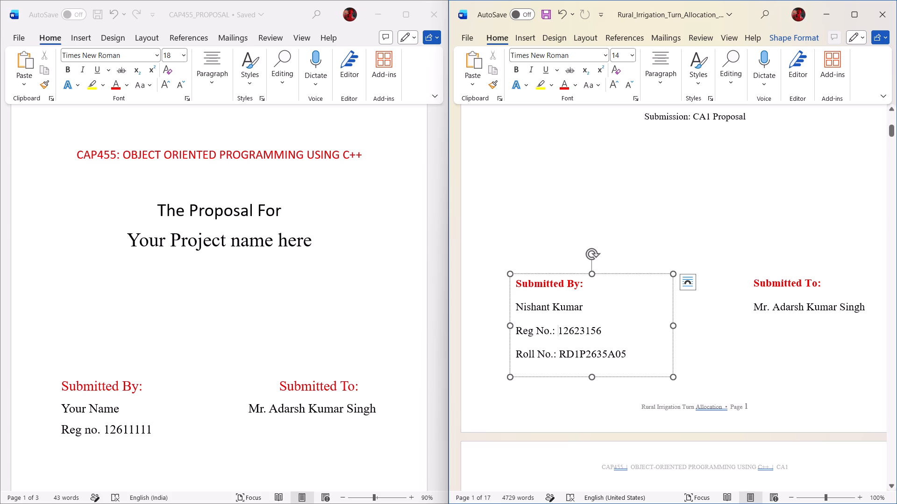
click(764, 281)
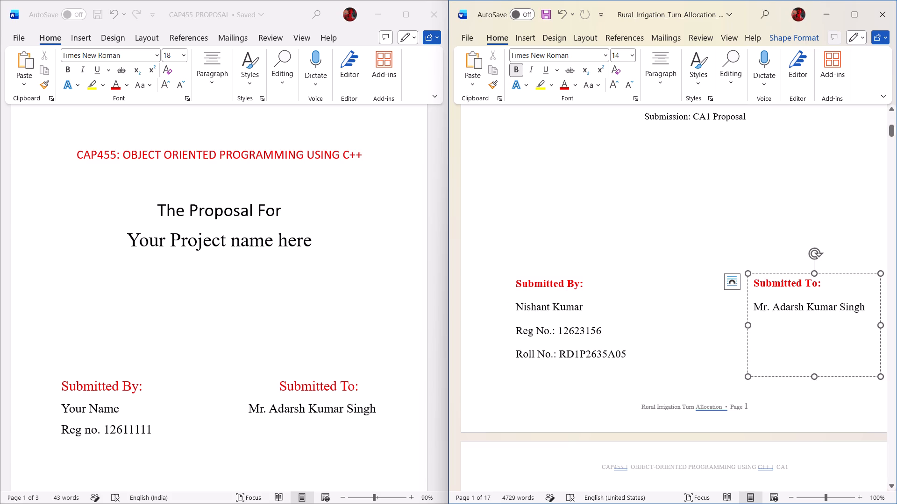
Widen the Submitted By text box towards the Submitted To box, leaving a gap between them, and save the proposal.
click(625, 292)
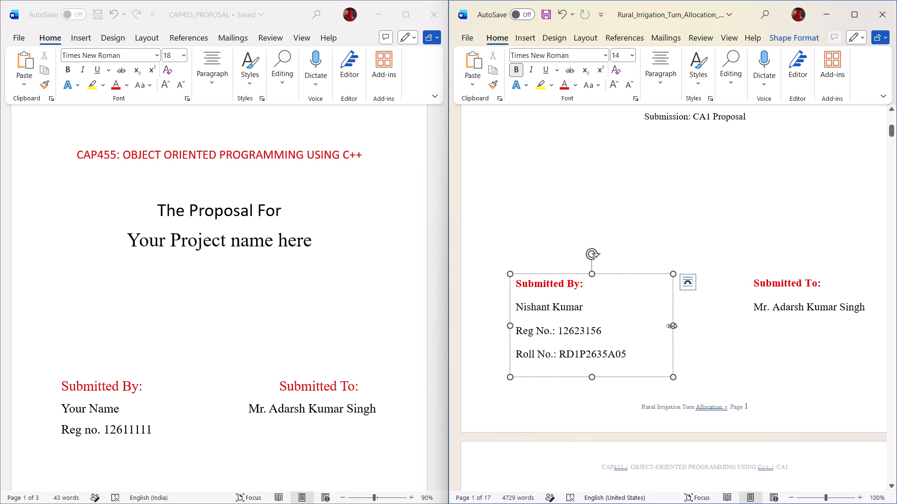
drag(671, 326, 758, 316)
click(802, 302)
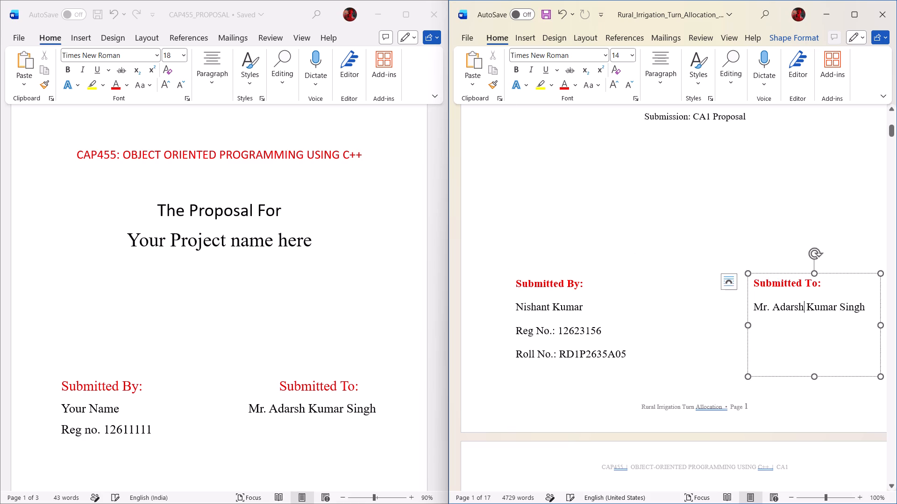
click(715, 311)
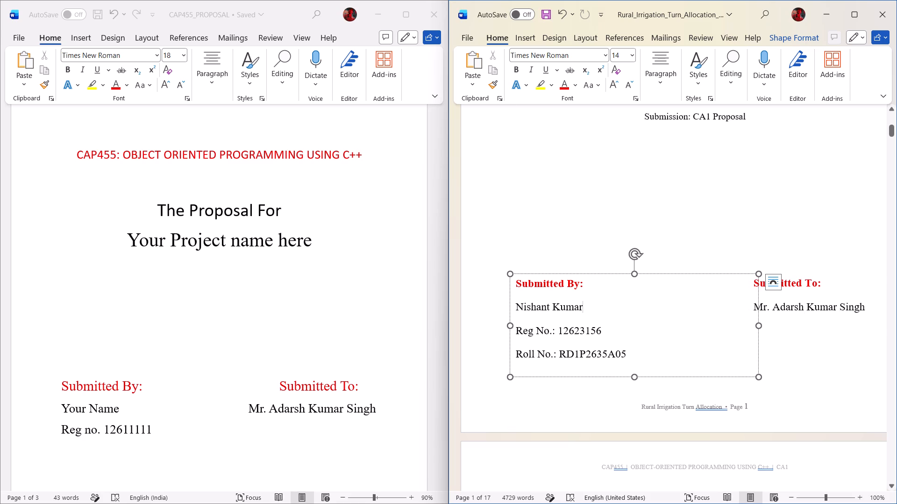
click(771, 304)
click(660, 310)
drag(758, 327, 703, 336)
click(678, 251)
key(ctrl+s)
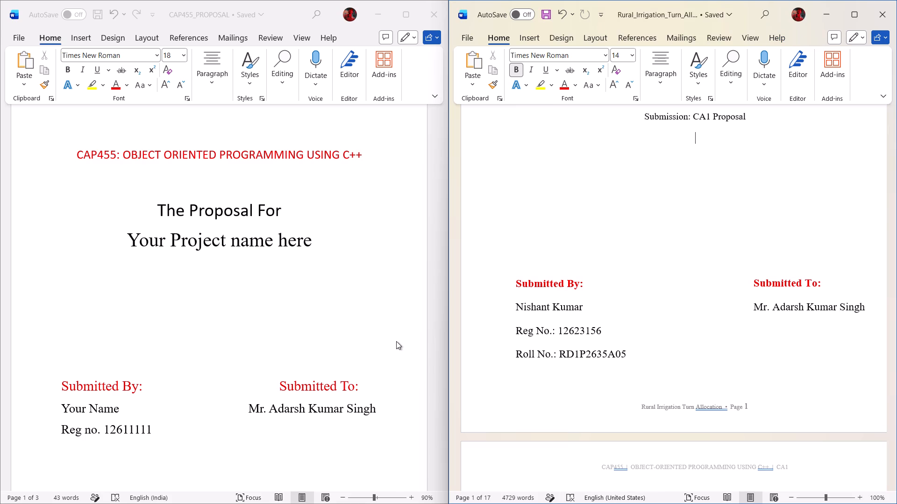
Compare the font size of the Submitted To heading in the proposal with the same heading in the CAP455 template.
click(794, 280)
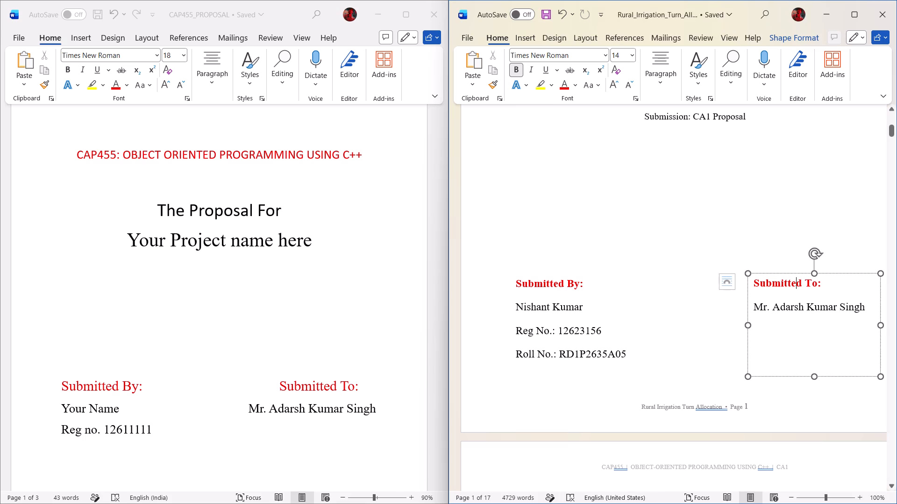
click(287, 384)
click(301, 383)
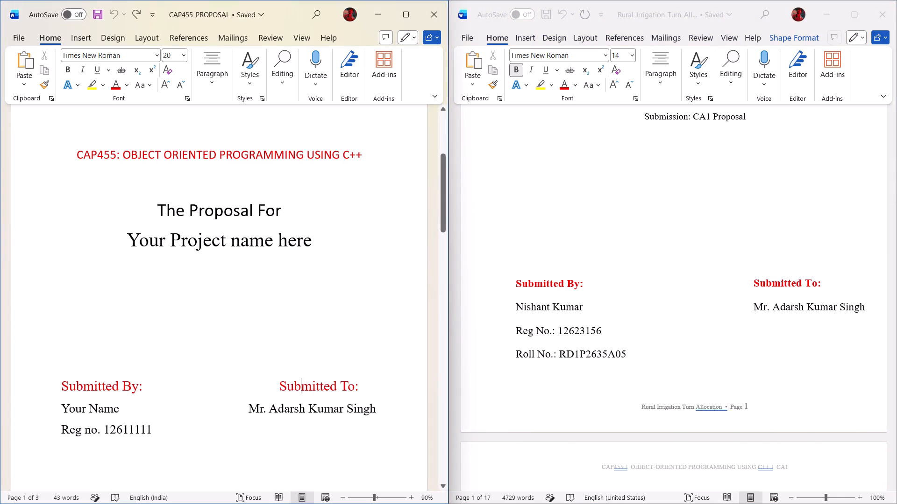
Set the Submitted To: heading in the proposal's text box to 16 pt.
click(799, 287)
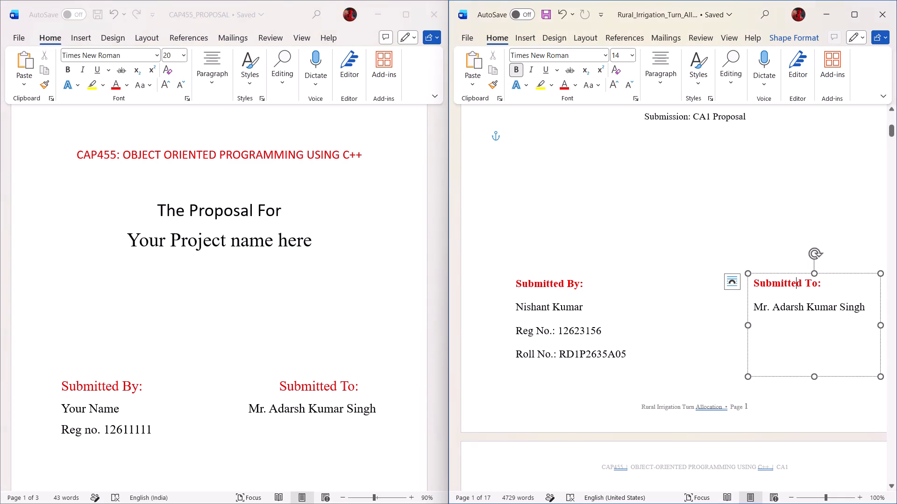
click(802, 284)
drag(824, 287, 770, 287)
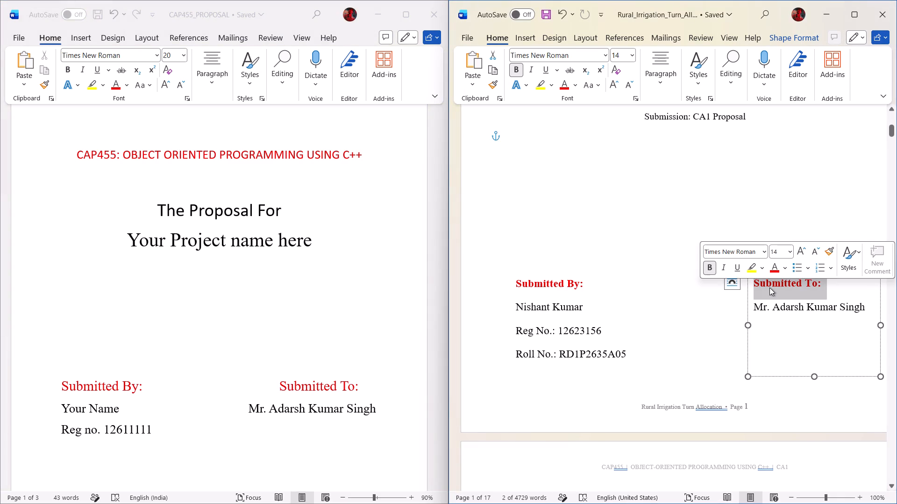
click(624, 55)
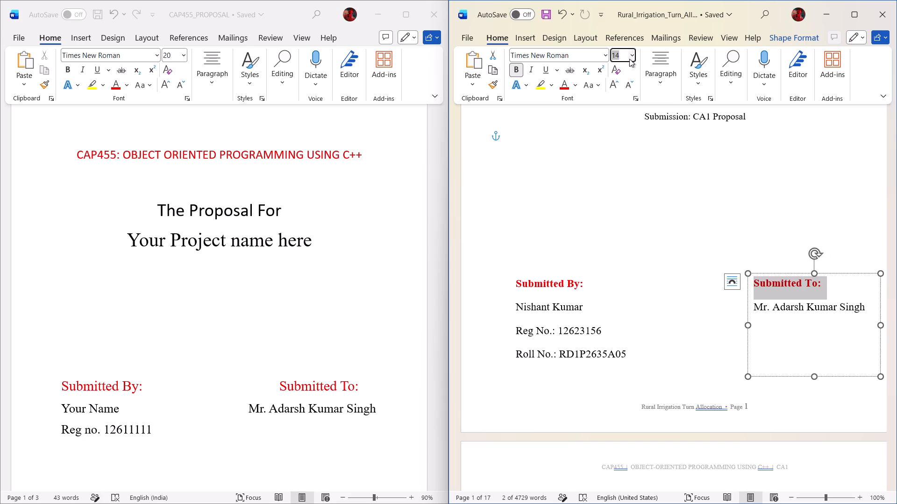
text(16)
key(Return)
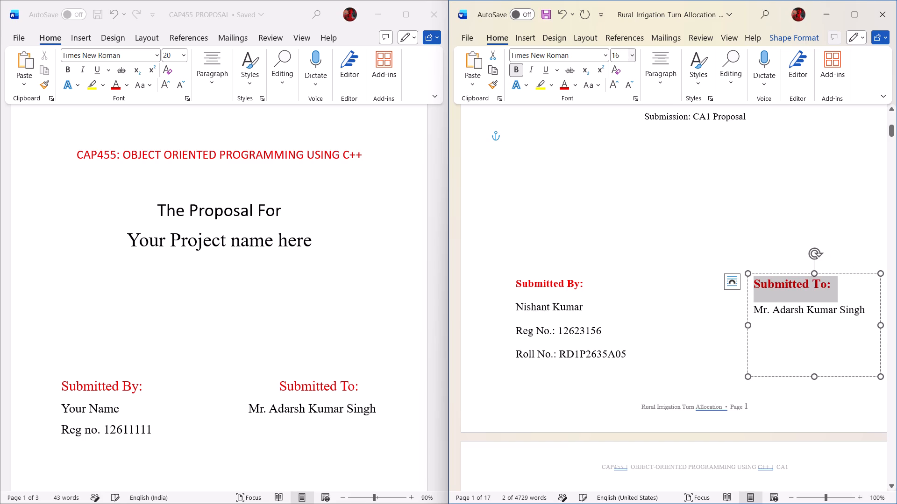
Set the Submitted By: heading on the irrigation proposal's title page to 16 pt and save the document.
click(580, 293)
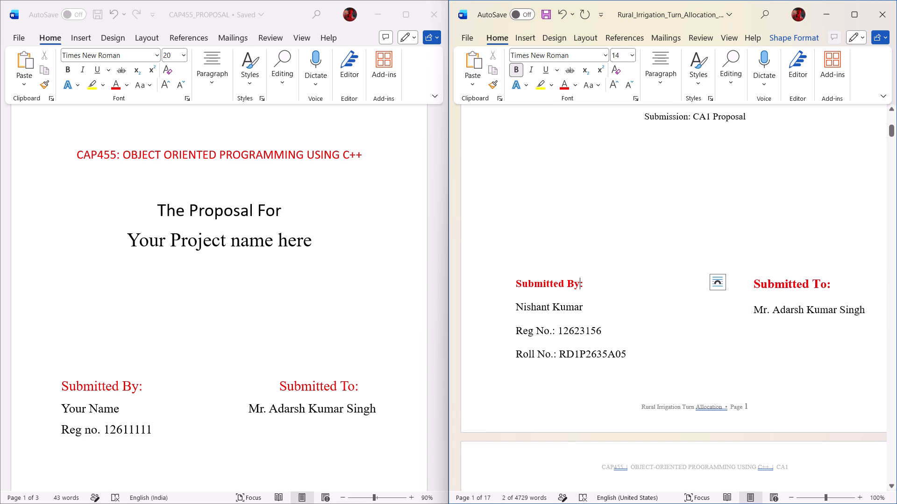
drag(588, 284, 515, 280)
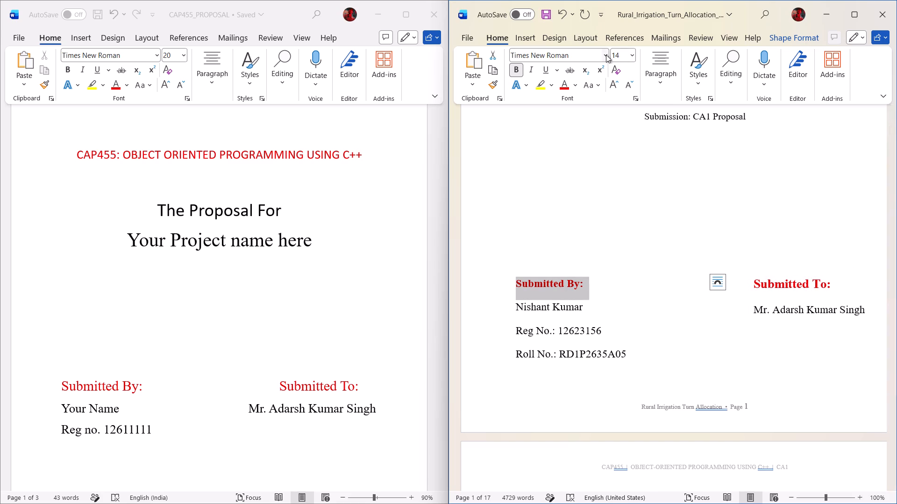
click(620, 53)
text(16)
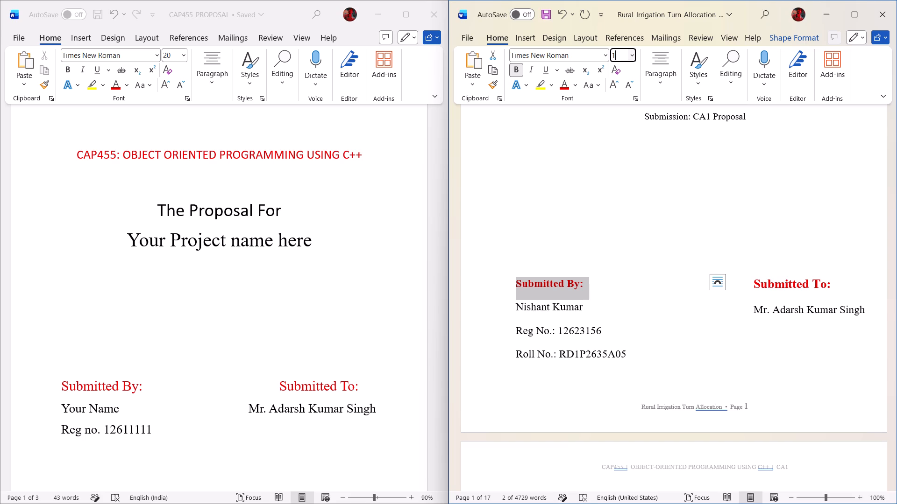
key(Return)
click(794, 361)
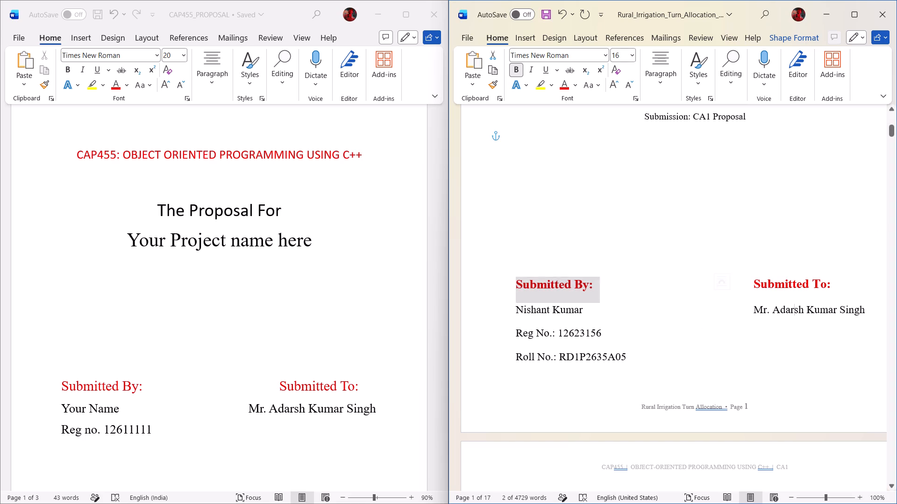
key(ctrl+s)
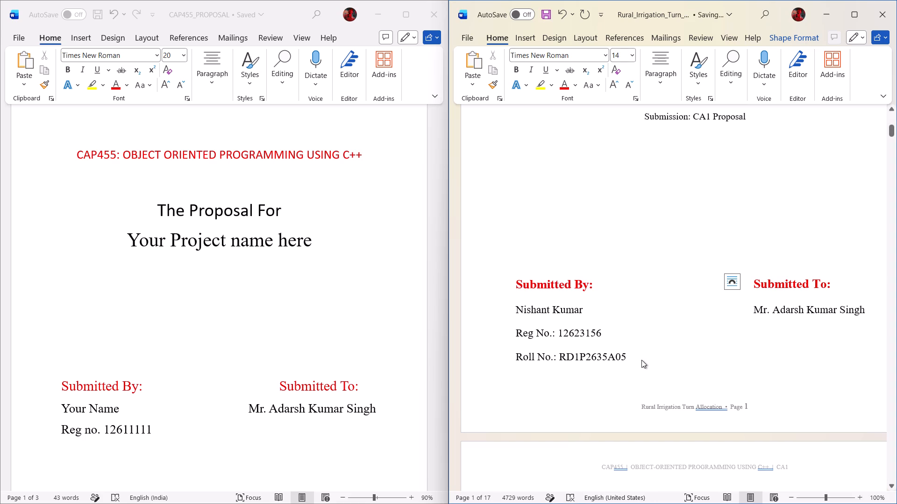
Review the proposal's title page, checking the font size of the project name and the CAP455 course heading.
scroll(584, 313, up, 10)
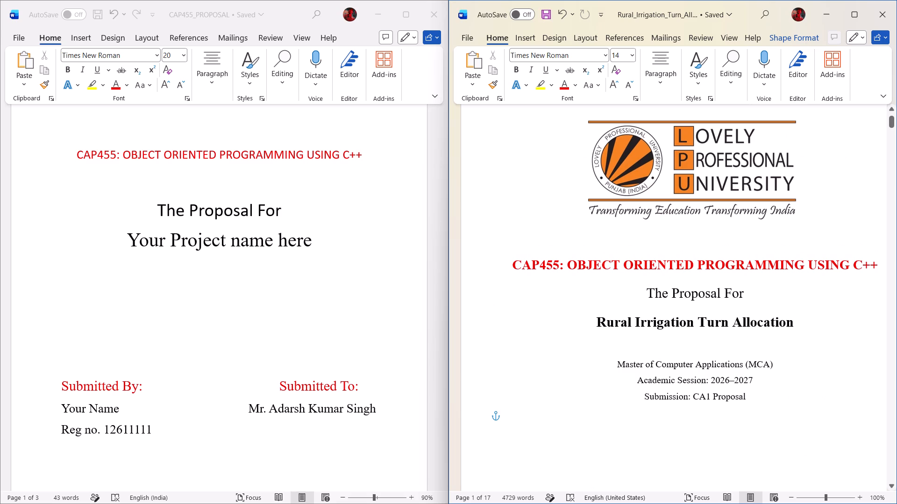
scroll(644, 335, down, 4)
click(654, 212)
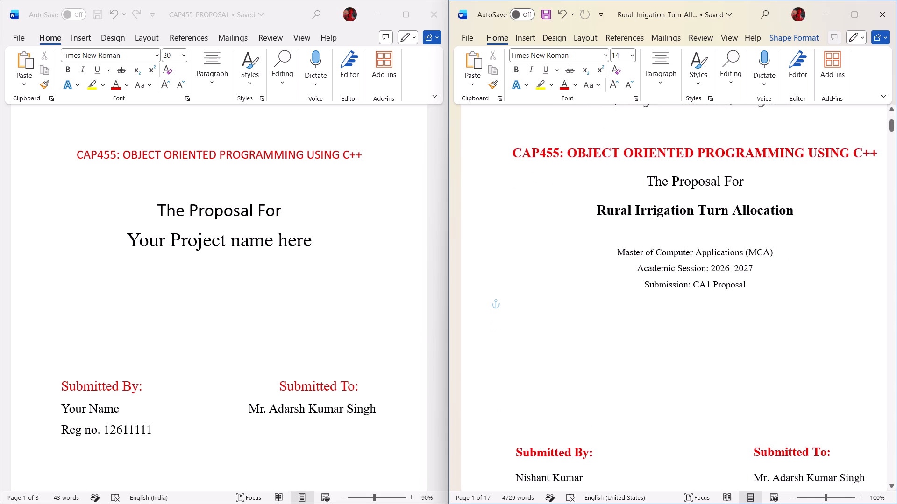
click(633, 158)
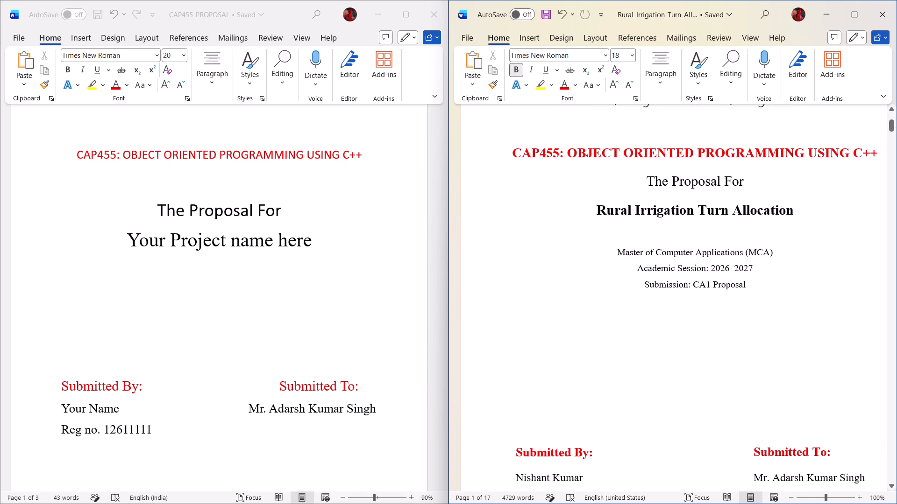
scroll(645, 220, down, 7)
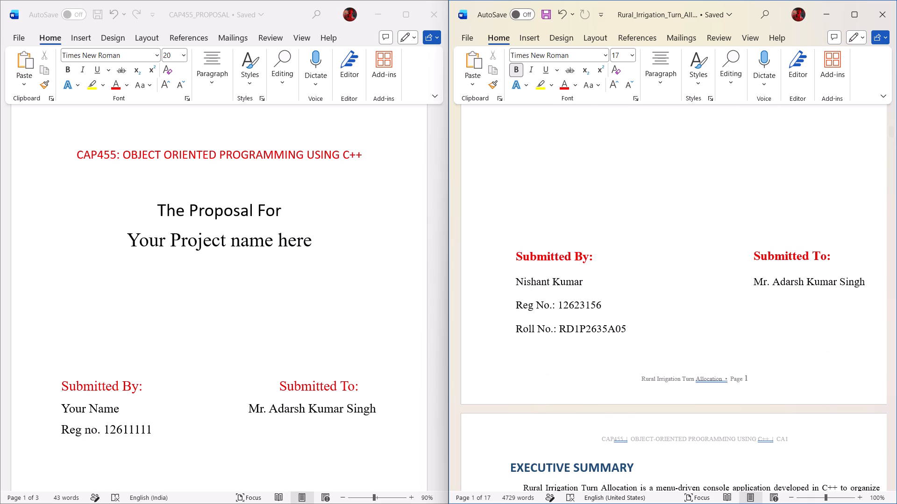
scroll(752, 291, down, 1)
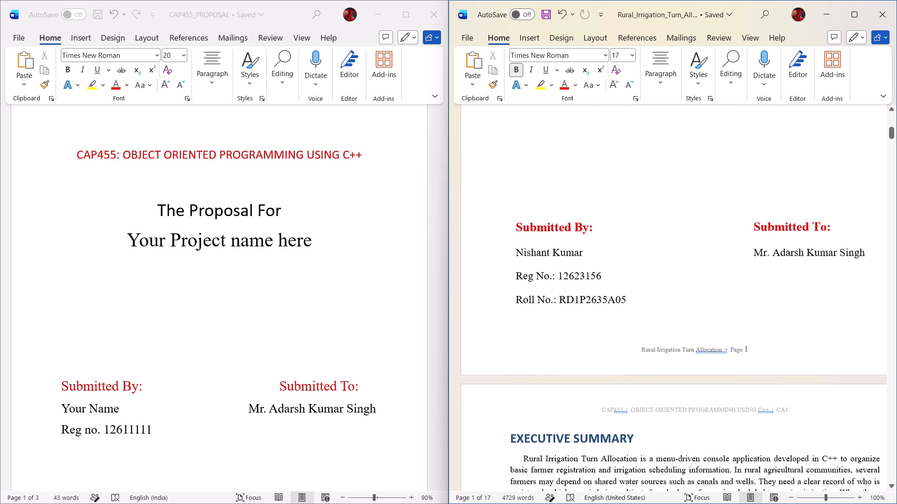
scroll(752, 291, down, 2)
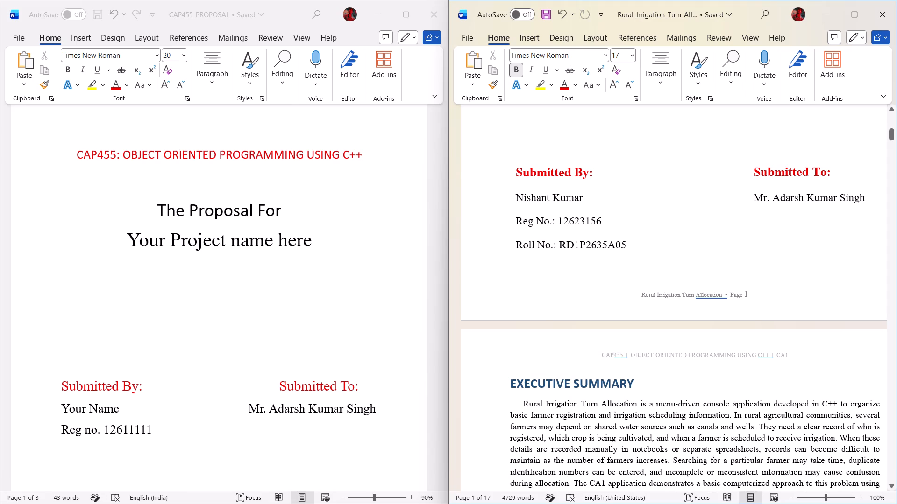
scroll(572, 379, down, 14)
scroll(630, 344, up, 1)
scroll(659, 294, up, 20)
scroll(659, 294, up, 2)
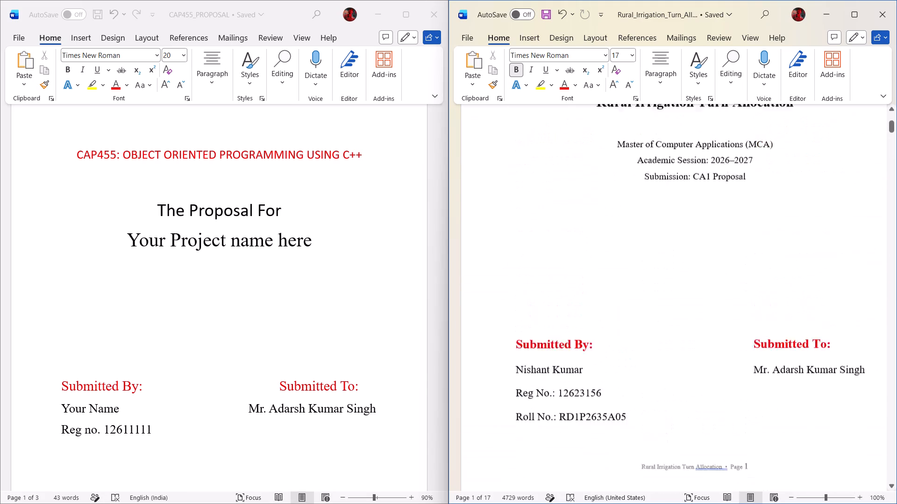
scroll(641, 305, up, 7)
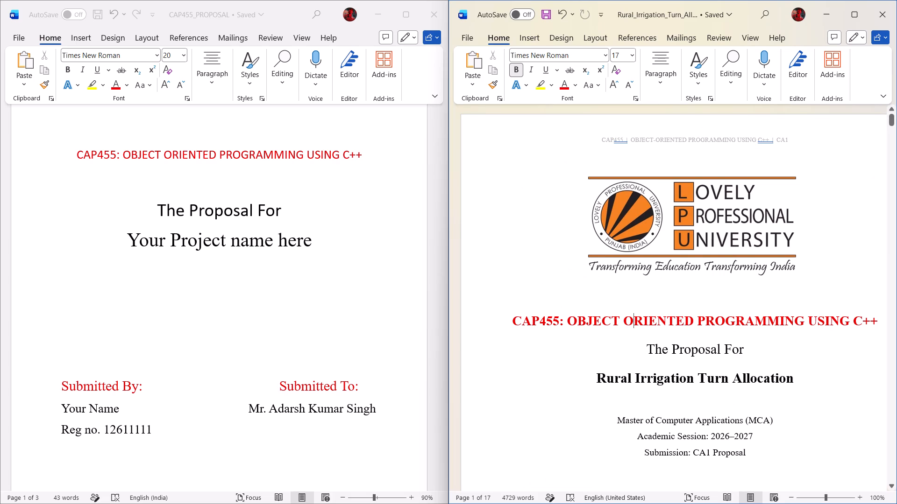
Look through the proposal from the title page to the end of the source code listing on its last page.
scroll(682, 287, down, 5)
scroll(837, 308, down, 2)
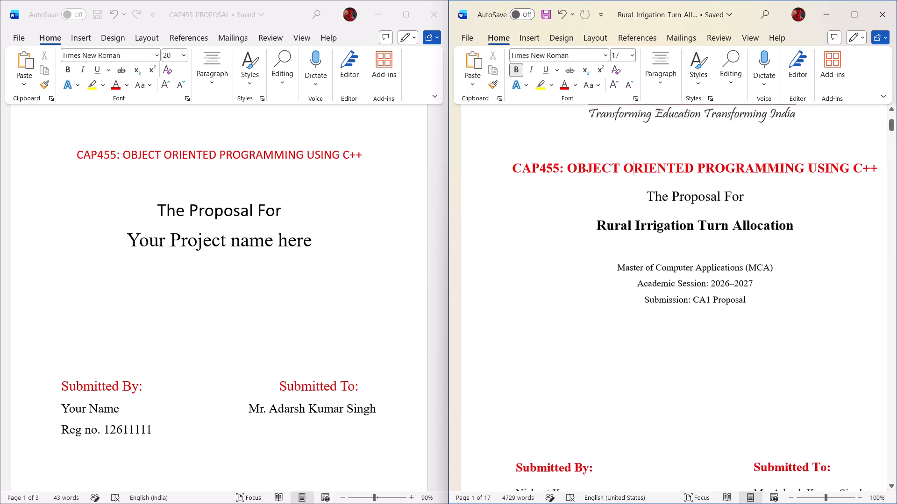
scroll(837, 308, down, 3)
scroll(882, 356, down, 7)
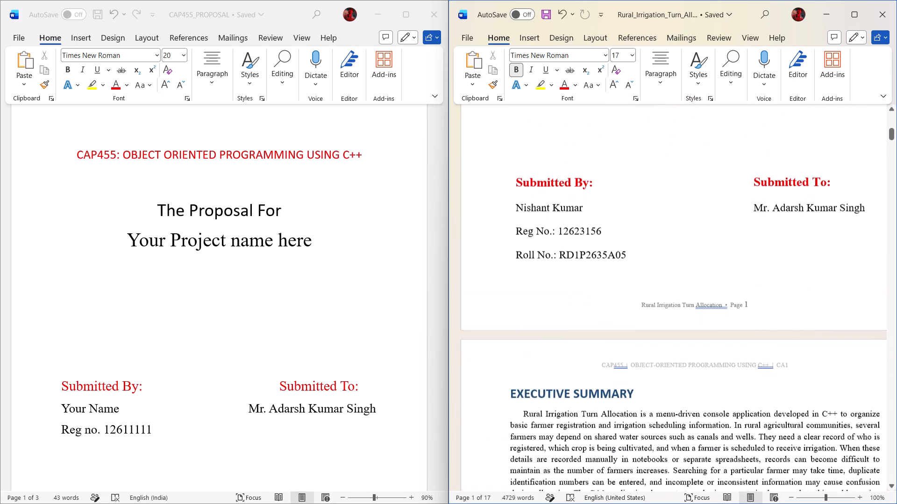
scroll(881, 360, down, 10)
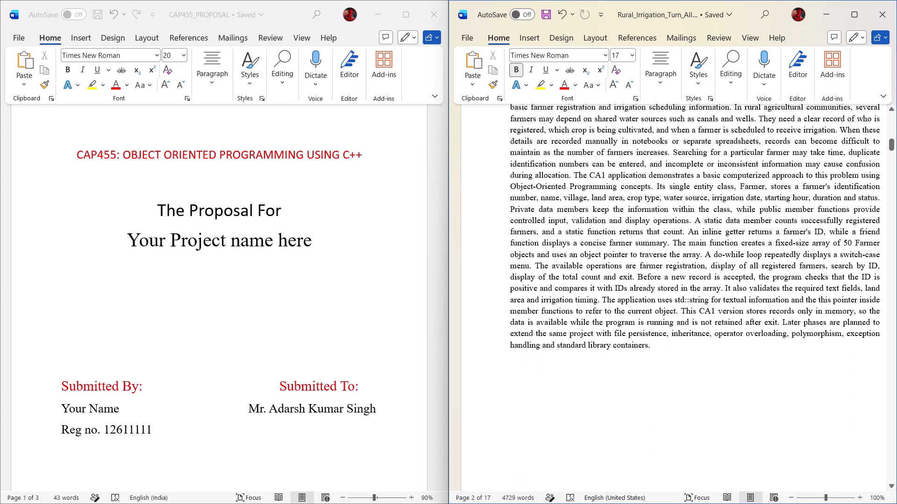
scroll(878, 357, down, 20)
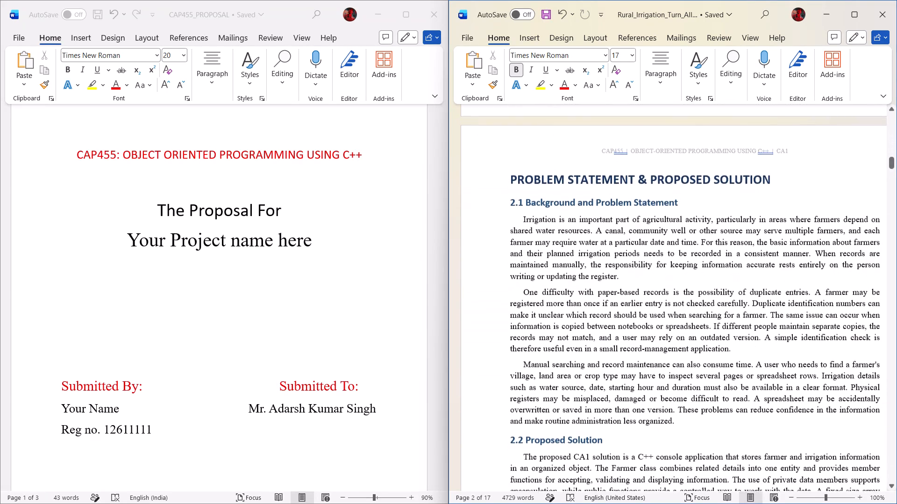
scroll(877, 357, down, 8)
scroll(877, 357, left, 1)
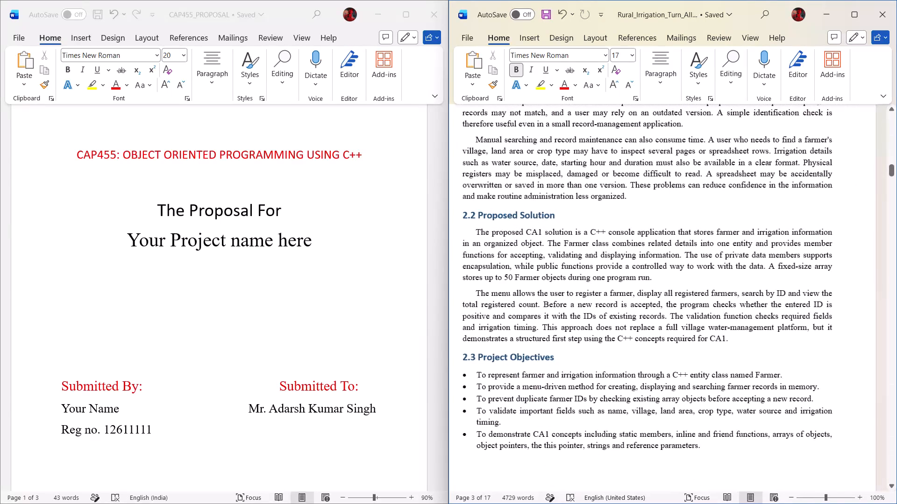
scroll(877, 357, left, 1)
scroll(877, 360, down, 6)
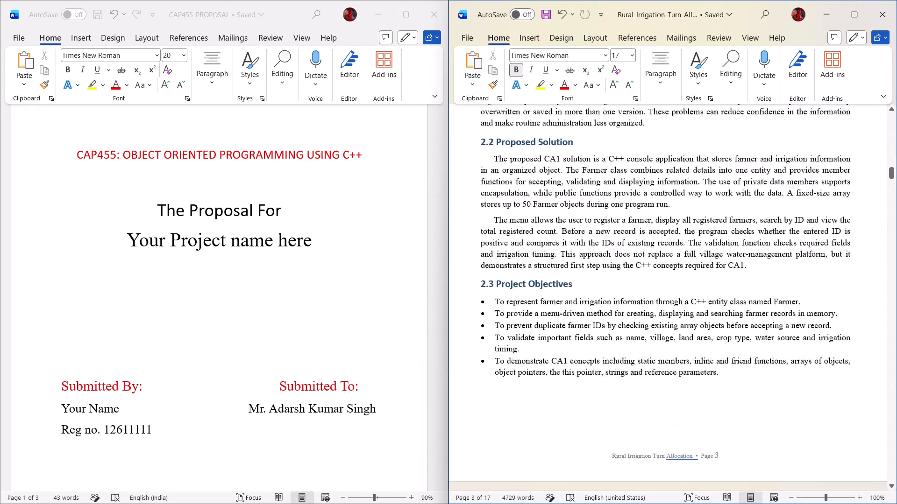
scroll(880, 364, down, 6)
drag(892, 181, 896, 226)
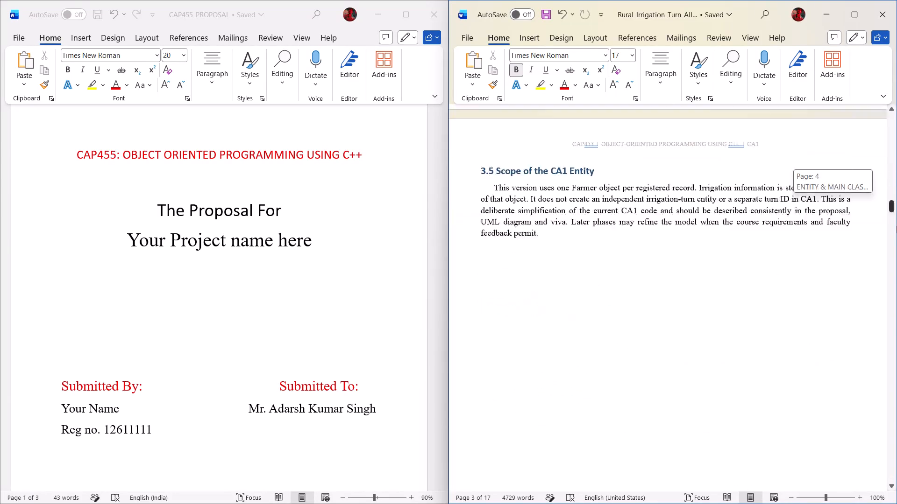
drag(896, 226, 896, 426)
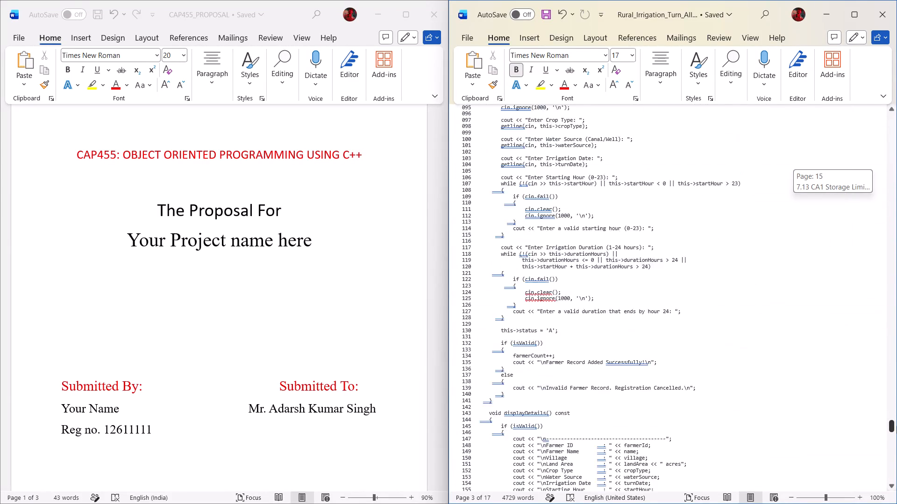
drag(896, 426, 896, 484)
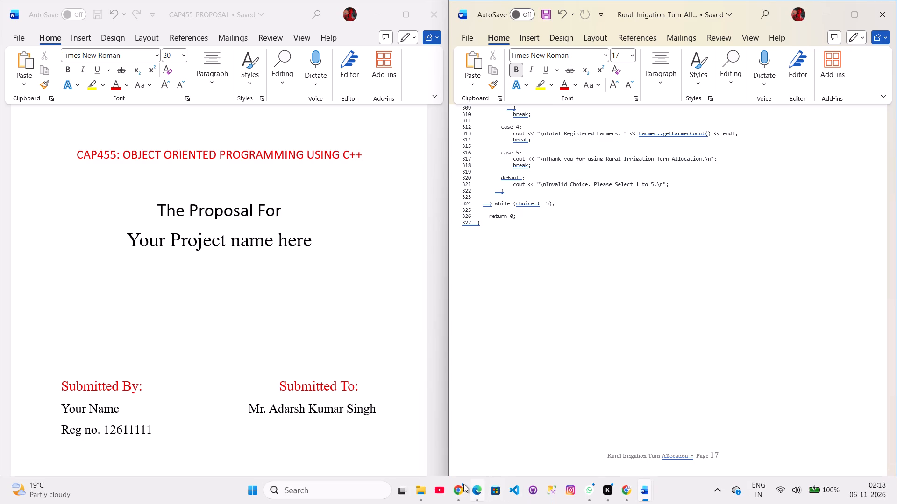
Switch to Visual Studio Code, save the CA1 main.cpp and run the whole program with no code selected.
click(510, 488)
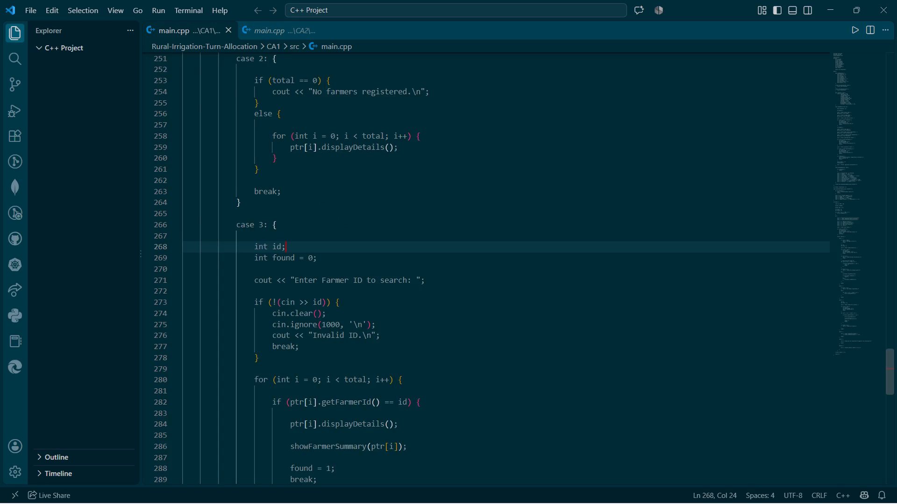
scroll(449, 326, down, 4)
click(538, 209)
key(ctrl+s)
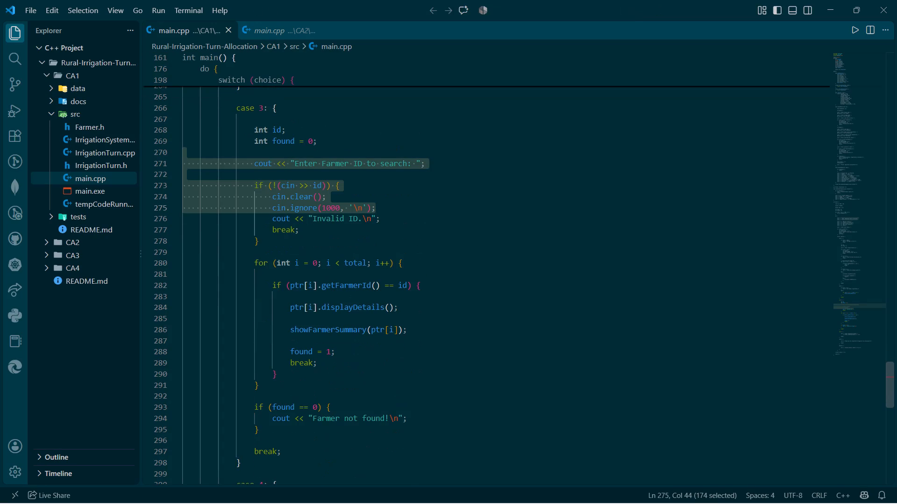
key(ctrl+alt+n)
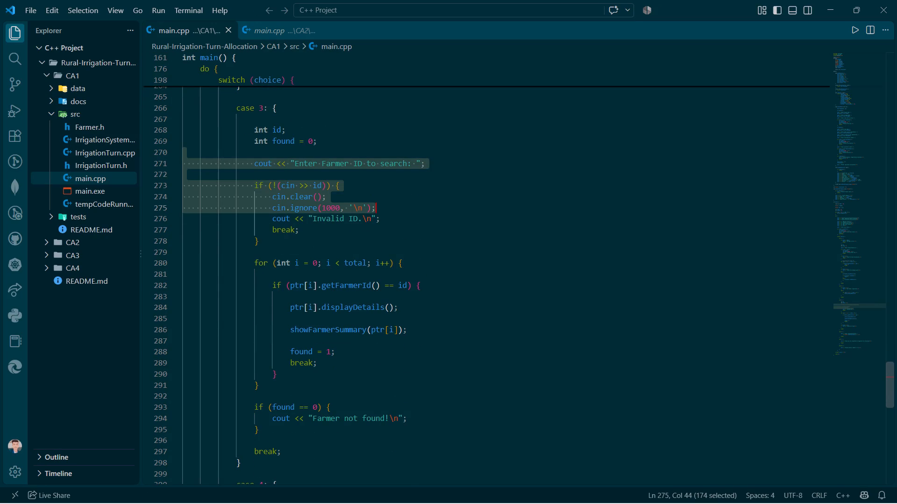
click(459, 210)
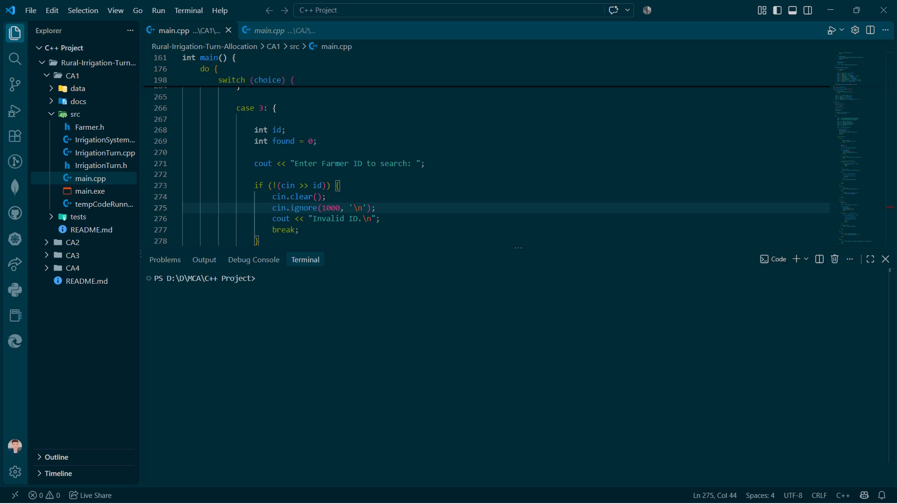
click(425, 160)
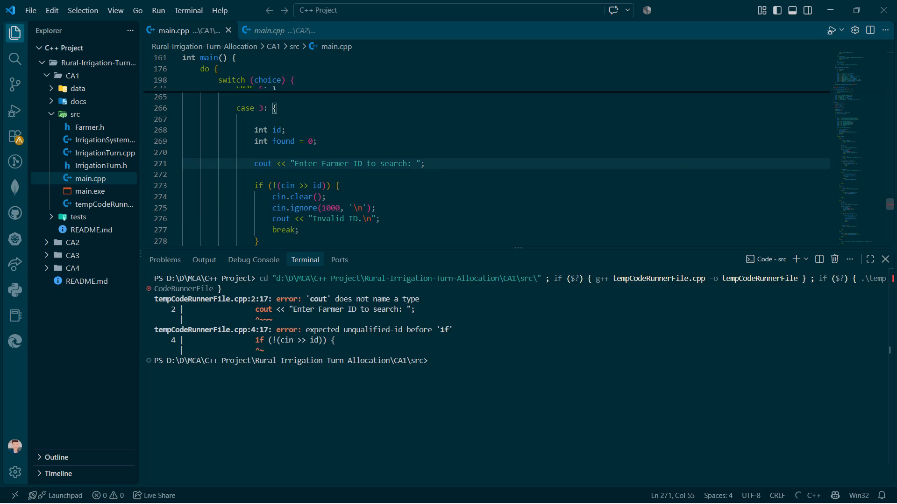
key(ctrl+s)
key(ctrl+alt+n)
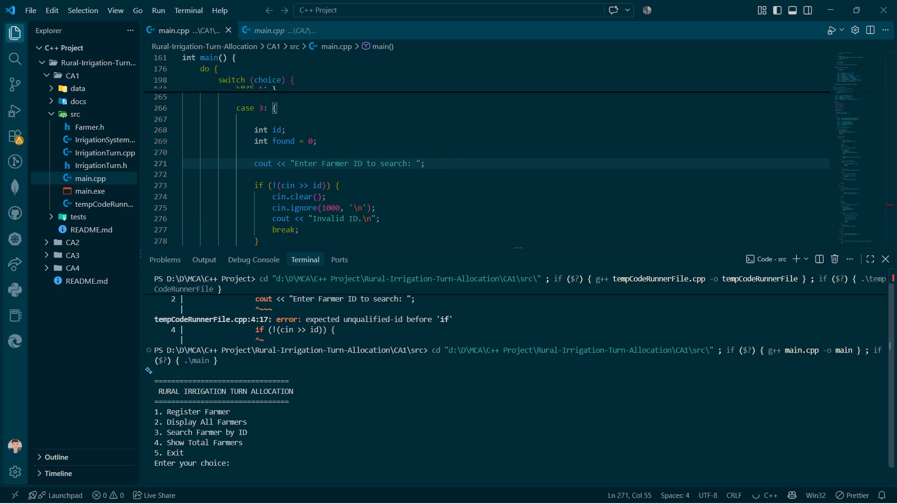
click(280, 461)
key(1)
key(Return)
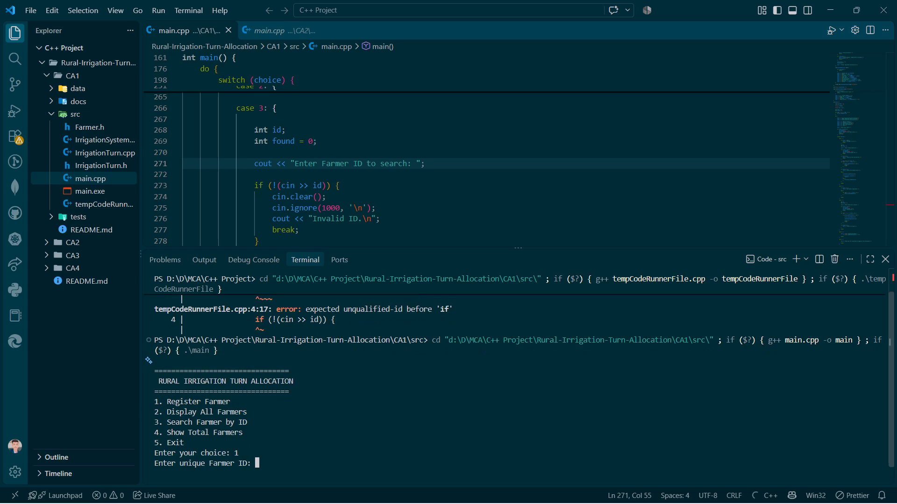
key(1)
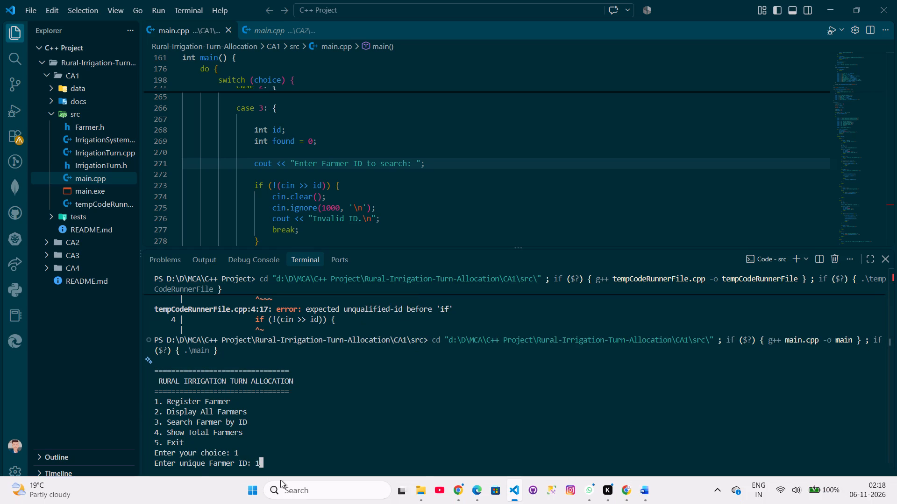
key(Return)
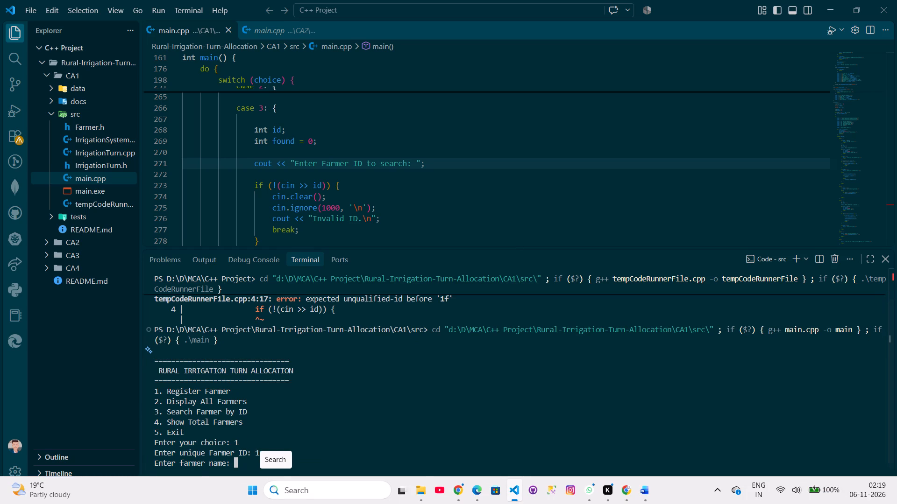
text(Nikk)
key(u)
key(Return)
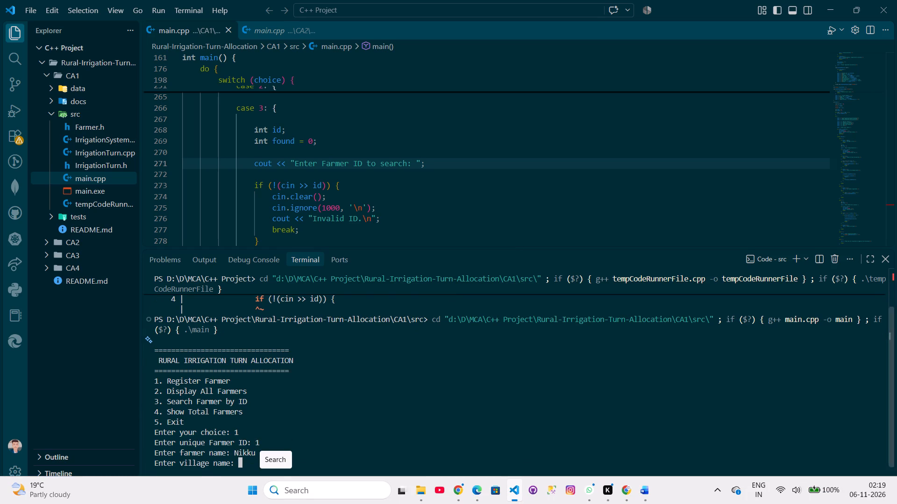
text(Dugri)
key(Return)
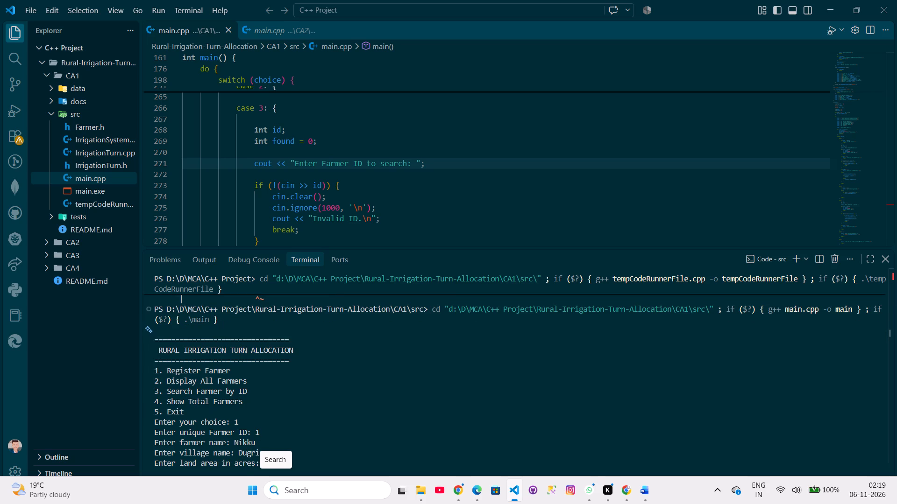
text(25.36)
key(Return)
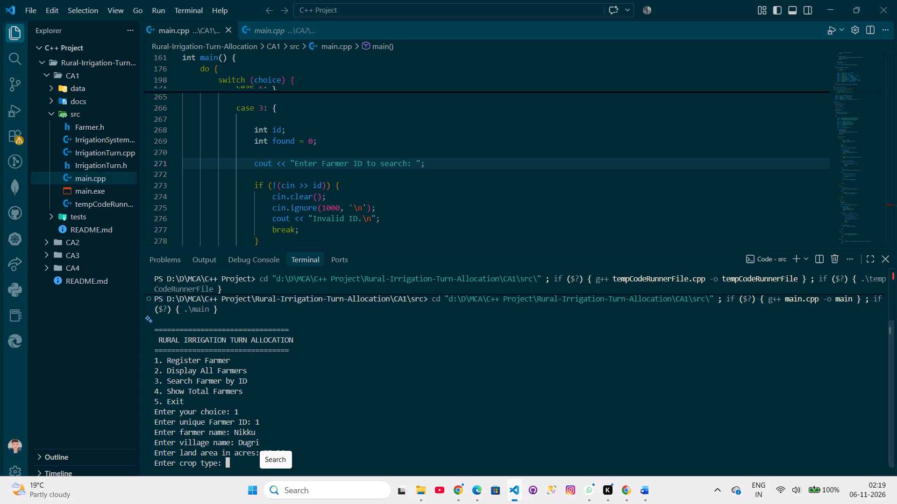
Complete the farmer's registration with crop Wheat, water source Canal, irrigation date 06-11-2026, starting hour 11 and duration 7 hours.
text(Wheat)
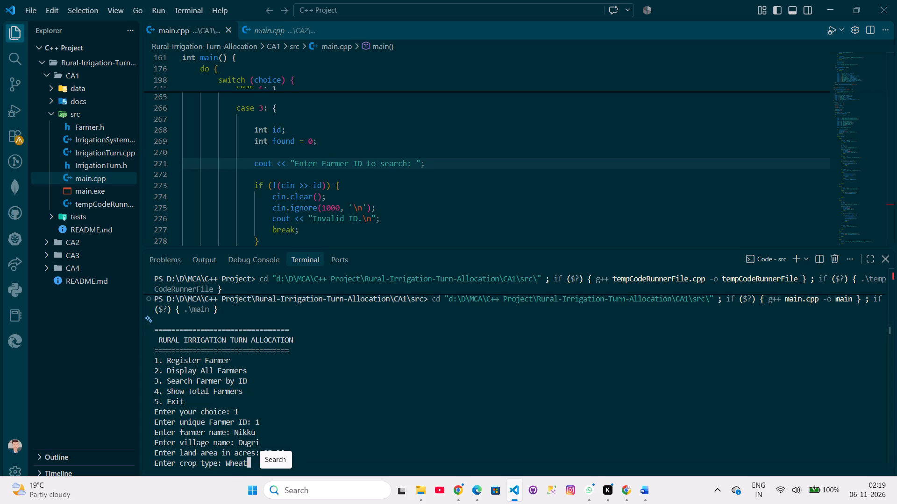
key(Return)
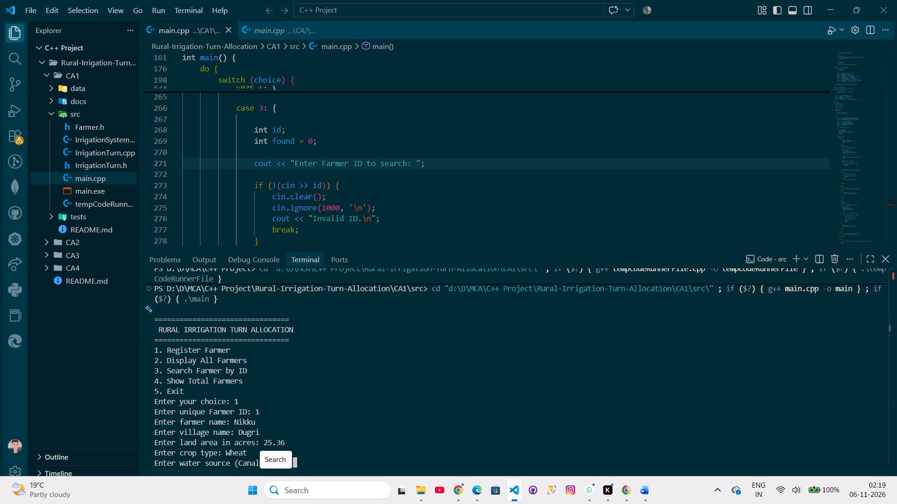
text(Canal)
key(Return)
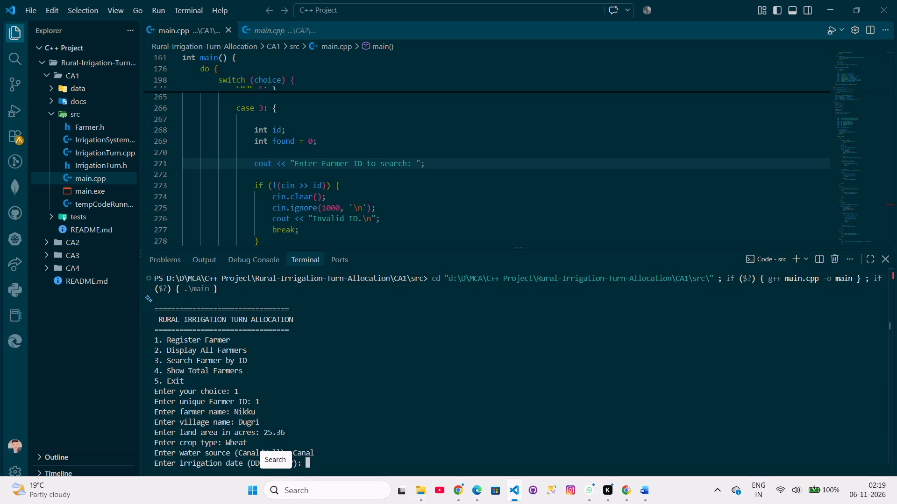
text(06-11-2026)
key(Return)
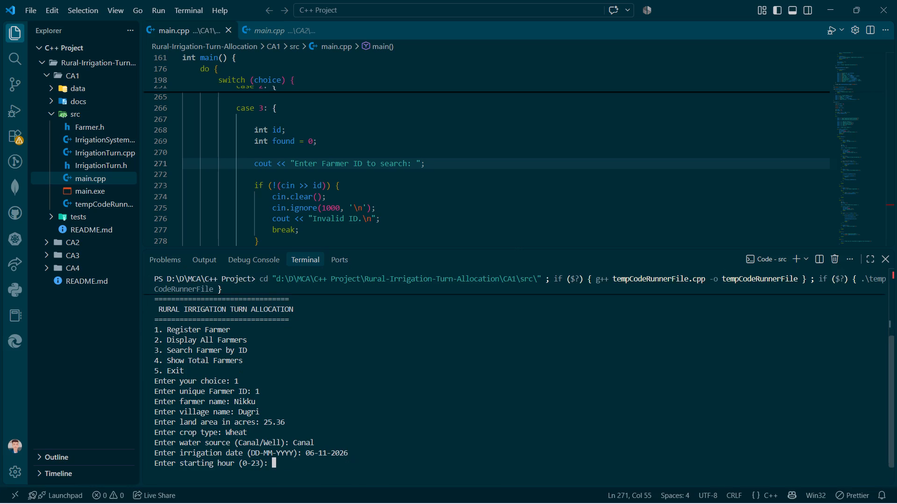
key(1)
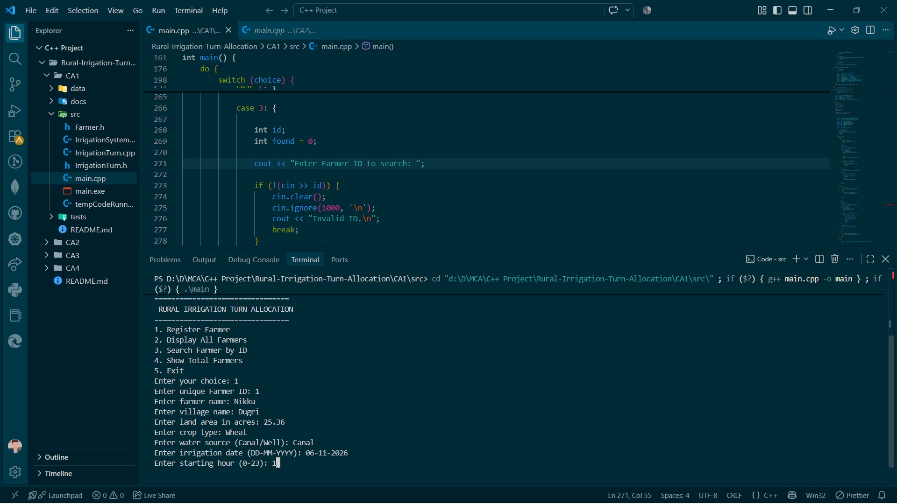
key(1)
key(Return)
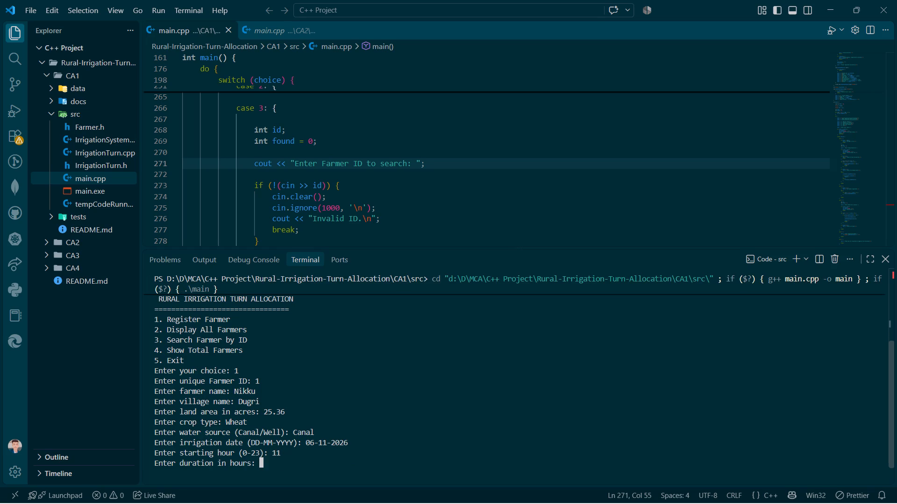
key(7)
key(Return)
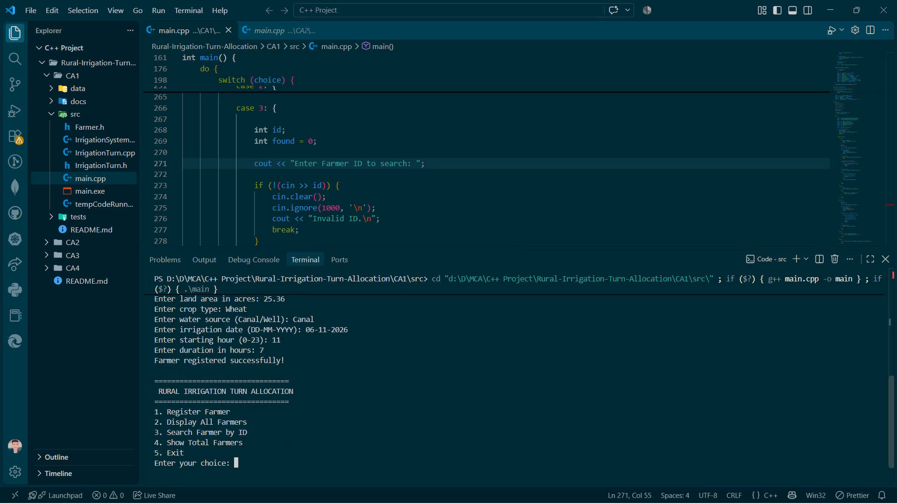
Display all registered farmers in the running program and search for the farmer with ID 1.
key(2)
key(Return)
key(3)
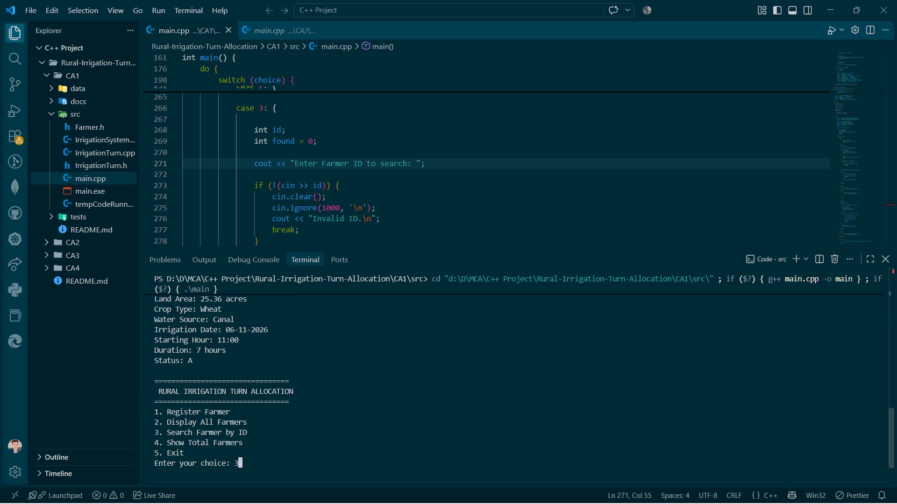
key(Return)
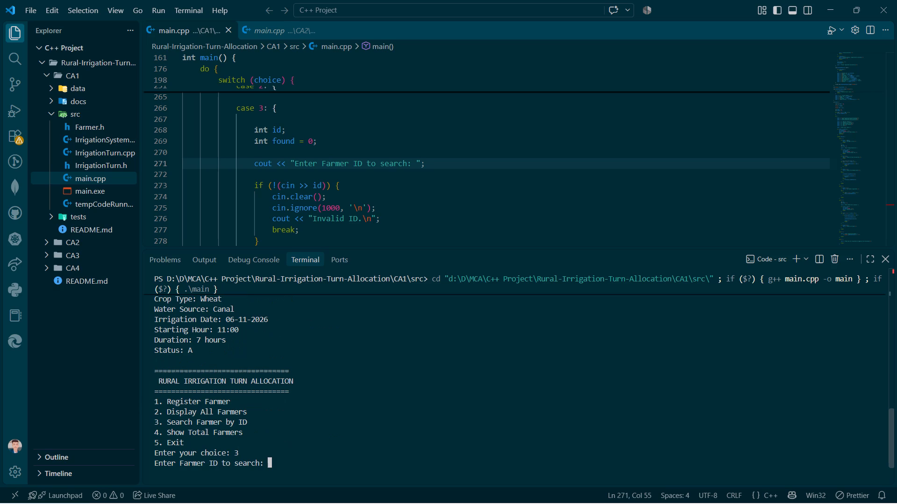
key(1)
key(Return)
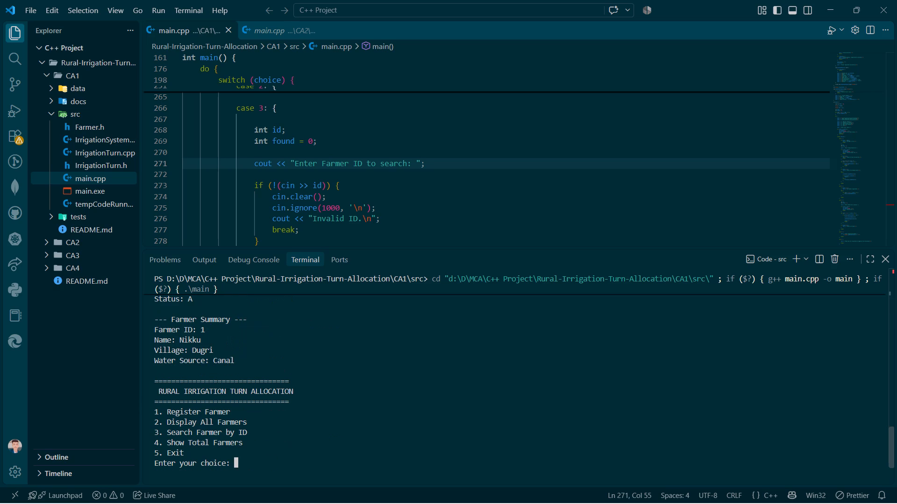
Show the total number of registered farmers and exit the irrigation program.
key(4)
key(Return)
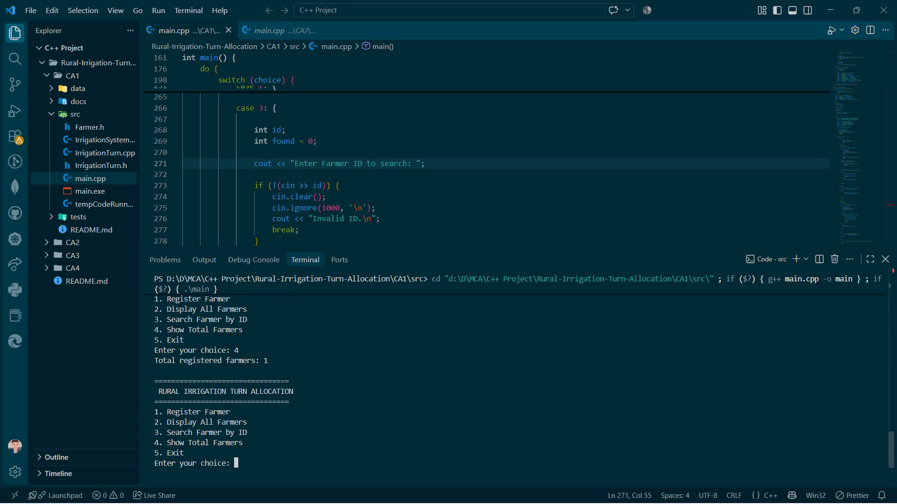
key(5)
key(Return)
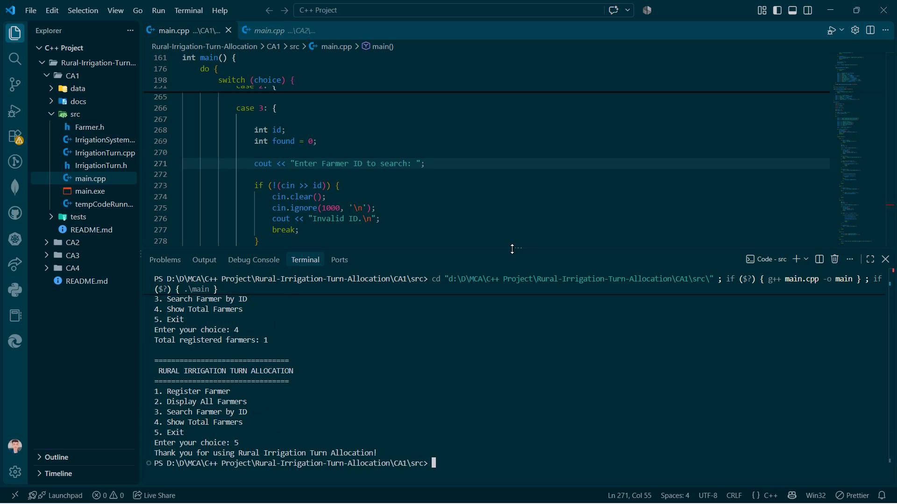
Enlarge the terminal to full height and look back through the program's output to the start of the main.cpp run.
drag(512, 248, 505, 11)
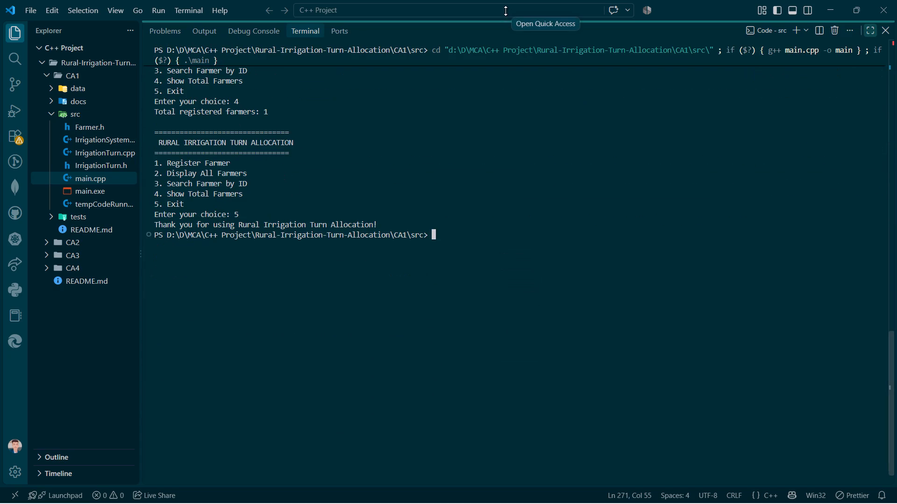
drag(505, 11, 508, 11)
scroll(357, 233, up, 14)
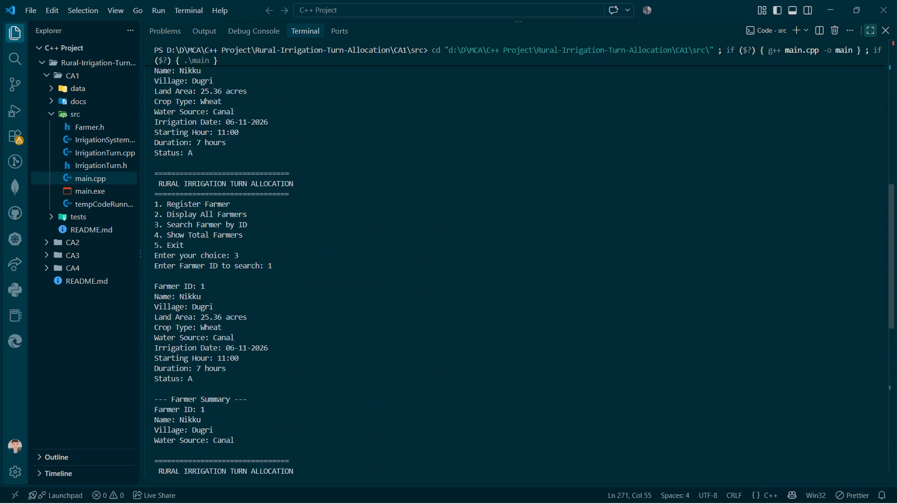
scroll(355, 232, up, 17)
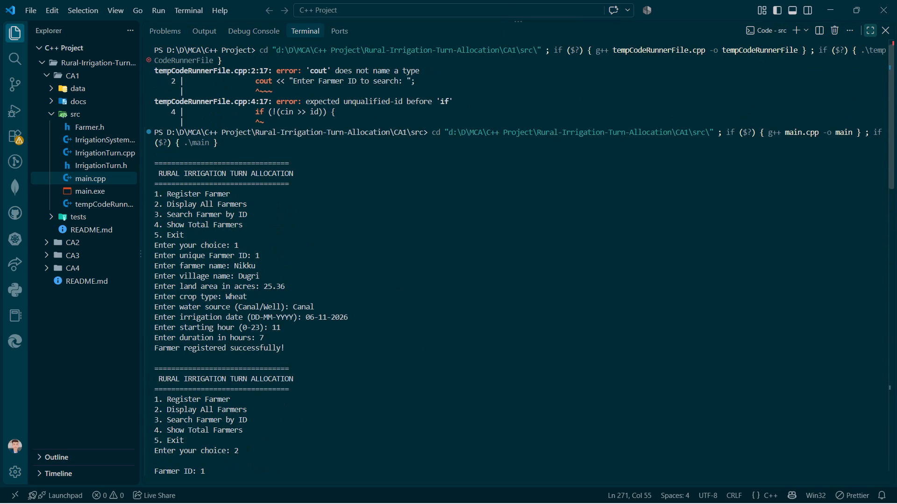
scroll(356, 234, up, 2)
scroll(258, 167, down, 2)
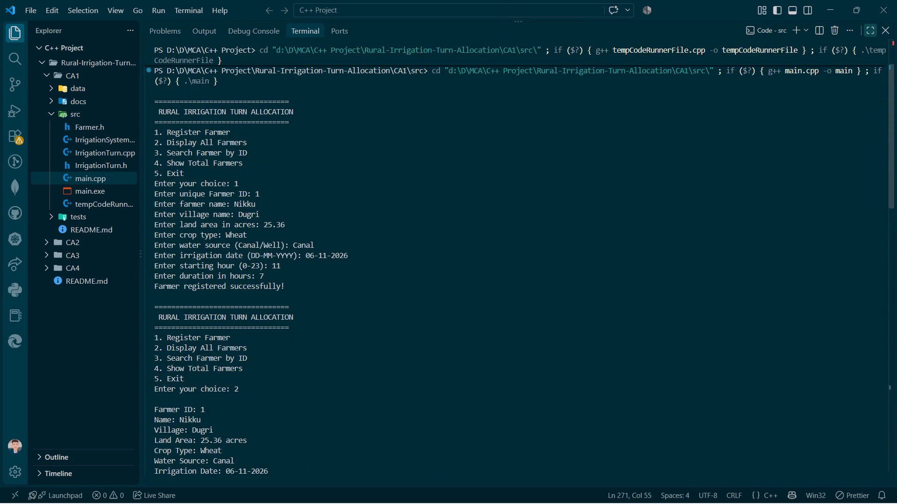
scroll(333, 189, down, 2)
scroll(333, 189, up, 2)
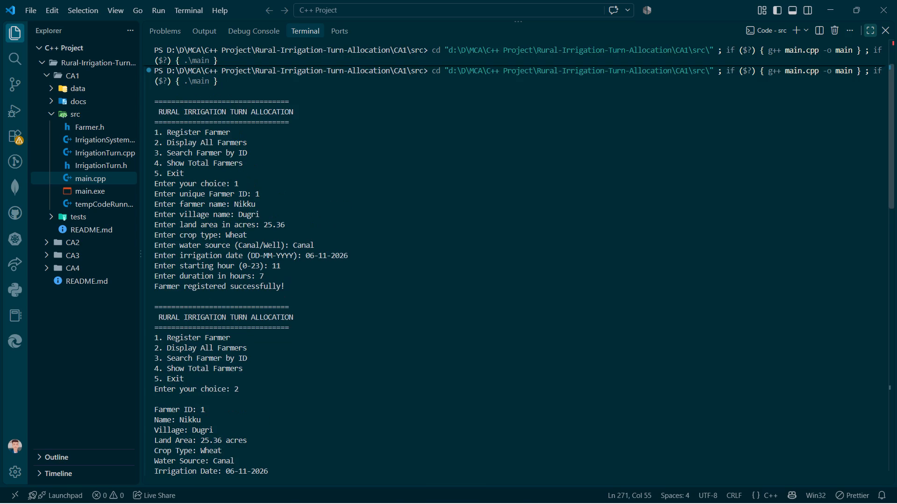
scroll(340, 196, down, 1)
scroll(340, 196, up, 1)
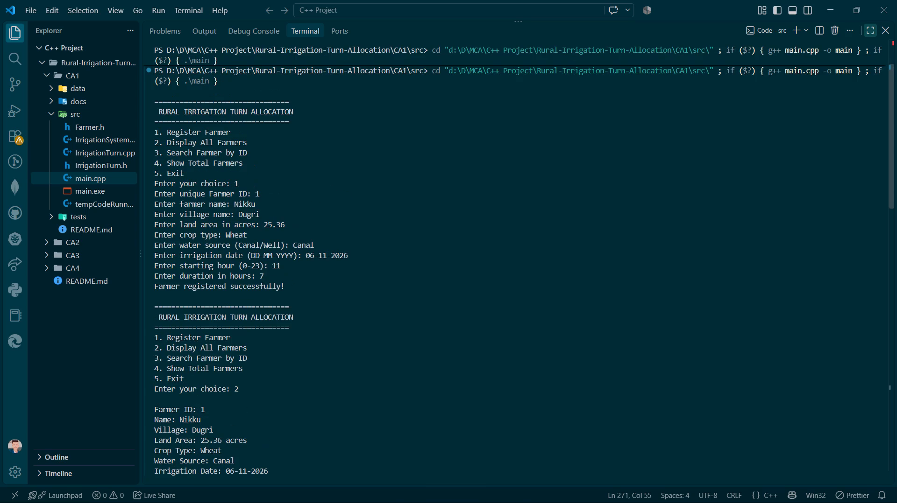